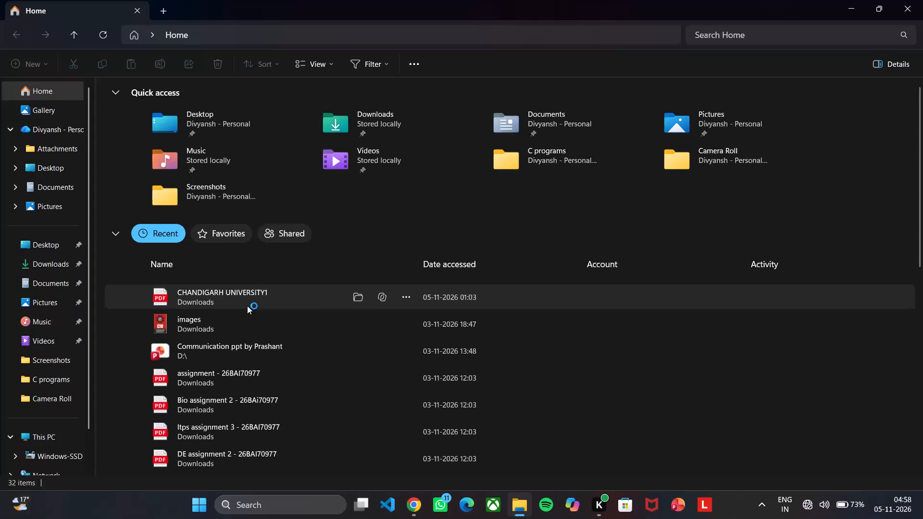
# Open the Downloads folder from the Quick access folders.
pyautogui.scroll(-3, 247, 306)
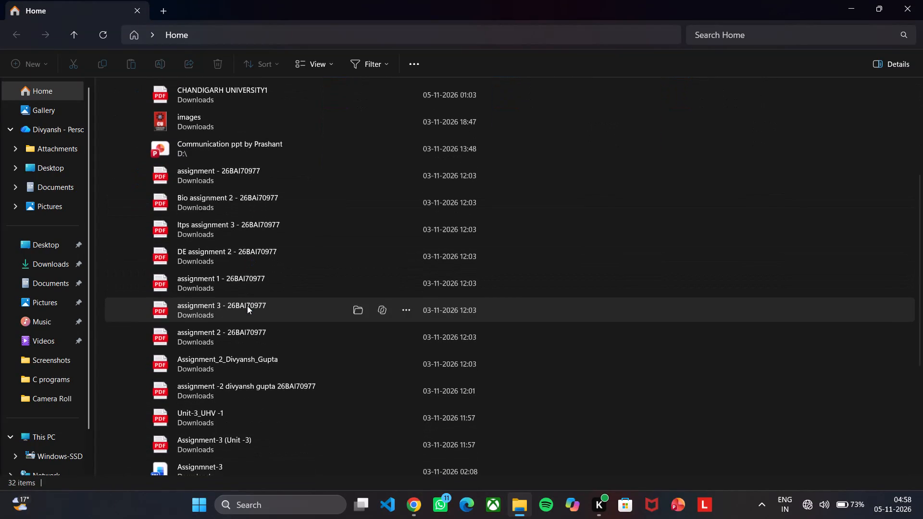
pyautogui.scroll(4, 247, 306)
pyautogui.doubleClick(370, 115)
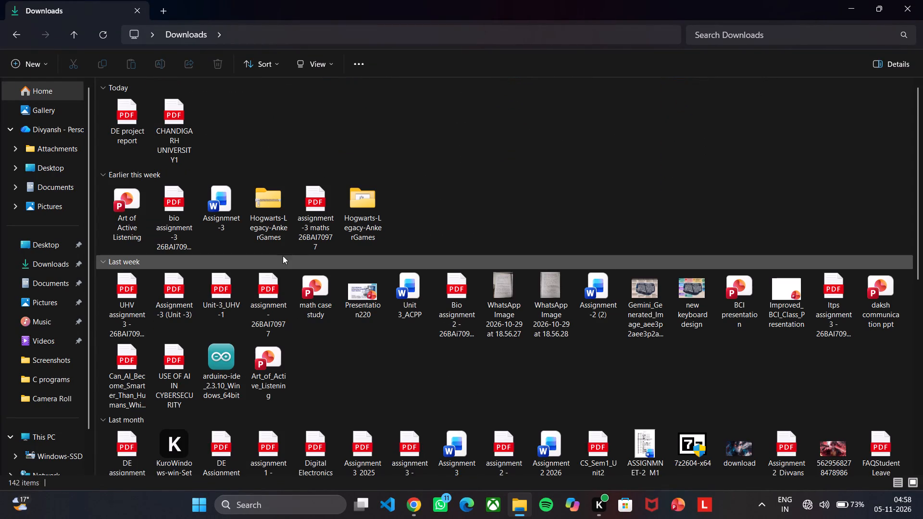
# Look through the files in the Downloads folder, from this week's items to last month's.
pyautogui.scroll(-1, 283, 256)
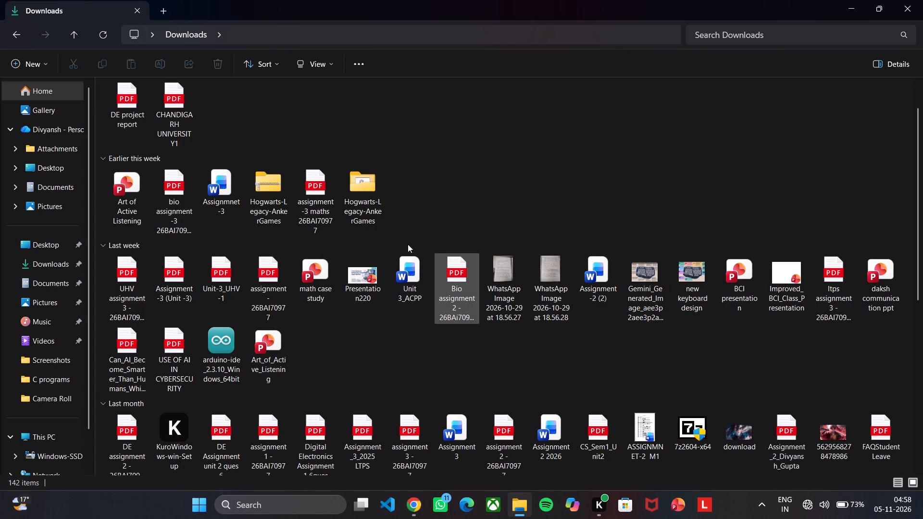
pyautogui.scroll(-1, 307, 260)
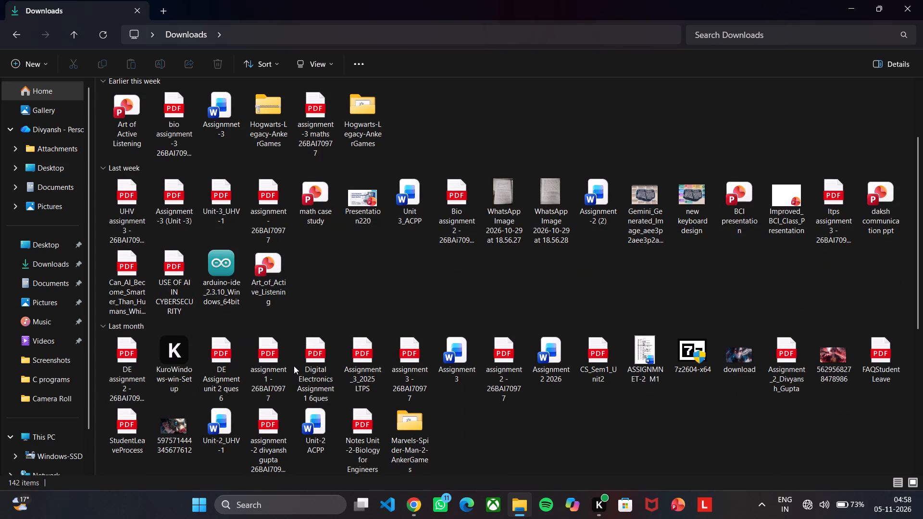
pyautogui.scroll(-1, 294, 366)
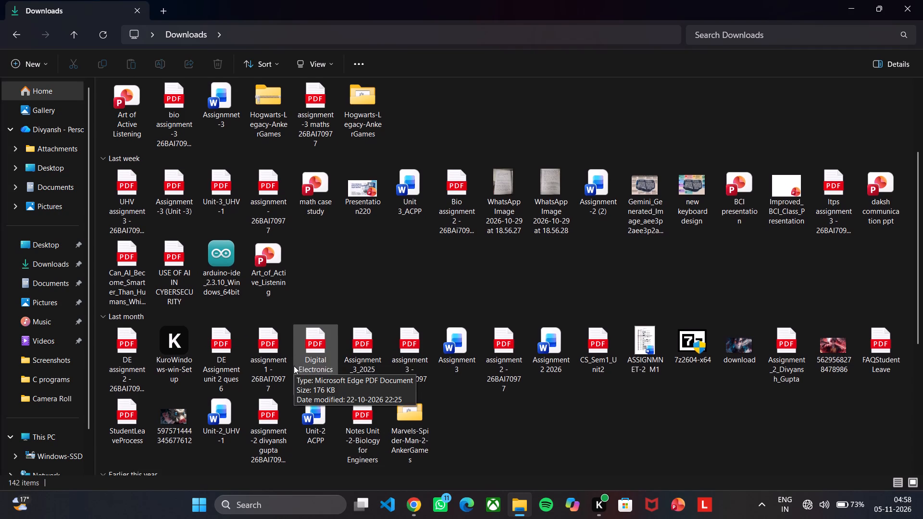
pyautogui.scroll(1, 294, 366)
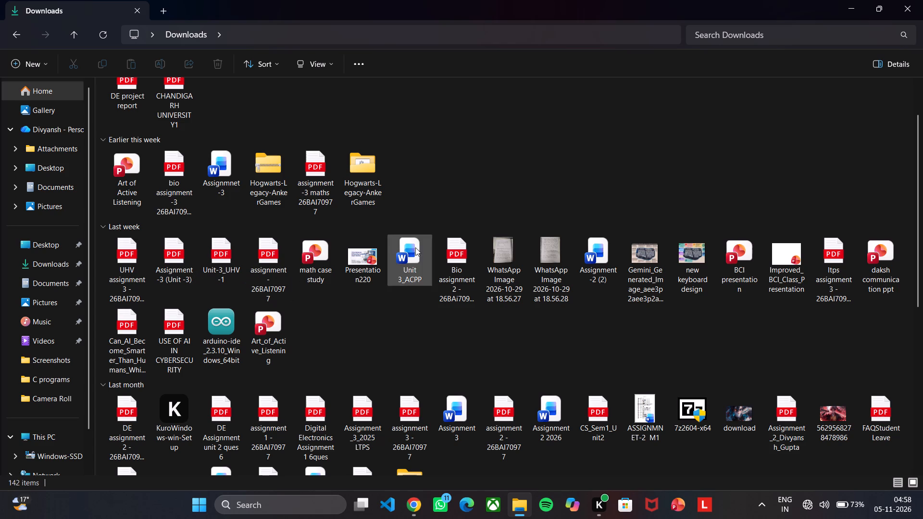
# Open the Presentation220 file from last week's downloads in PowerPoint.
pyautogui.doubleClick(357, 253)
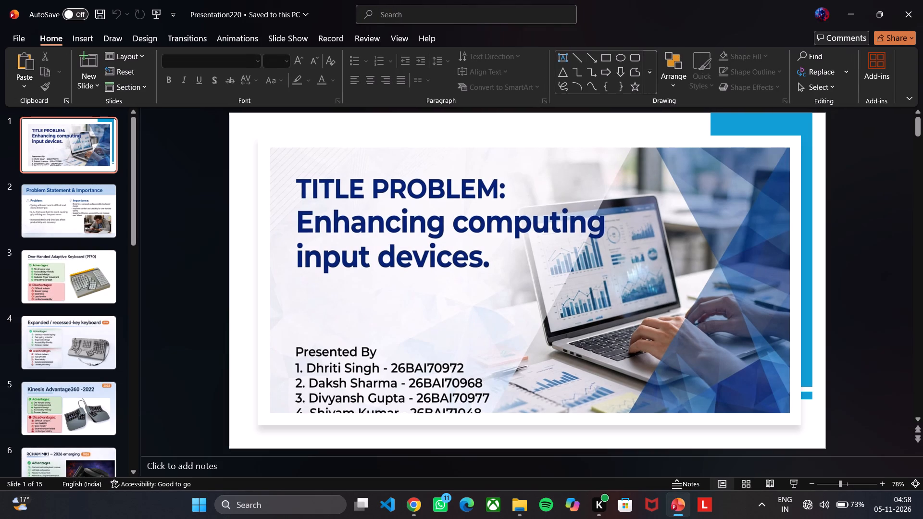
# Delete the full-width title picture with the laptop and presenter names from slide 1.
pyautogui.click(369, 278)
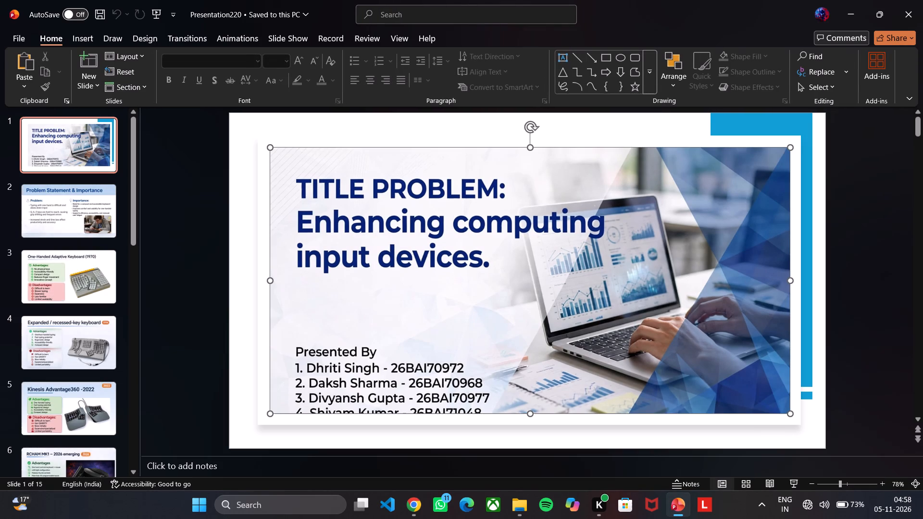
pyautogui.press('BackSpace')
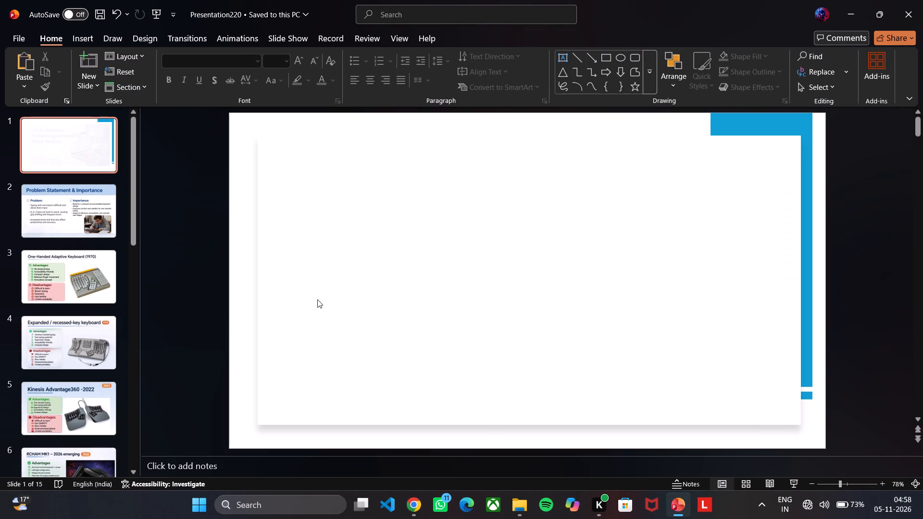
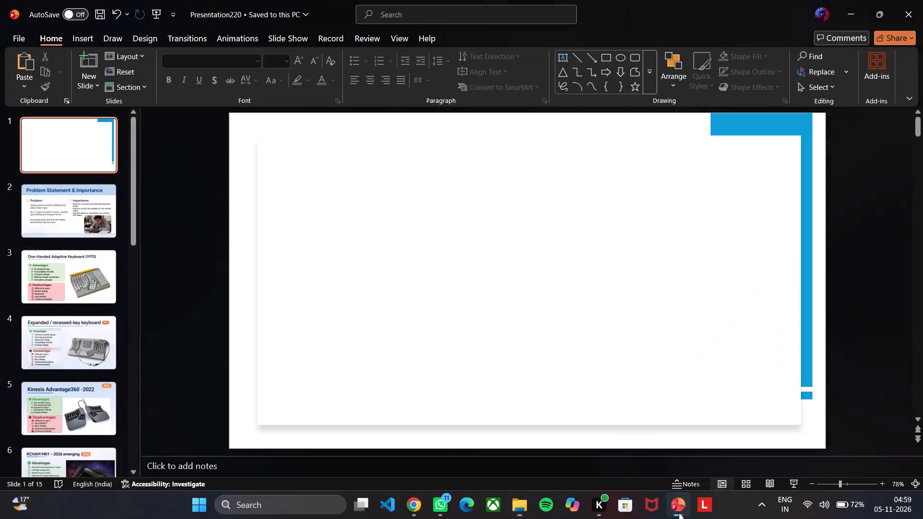
# Paste the copied "ONE HAND KEYBOARD" picture onto the empty title slide and deselect it.
pyautogui.click(563, 344)
pyautogui.hotkey('ctrl', 'v')
pyautogui.click(911, 242)
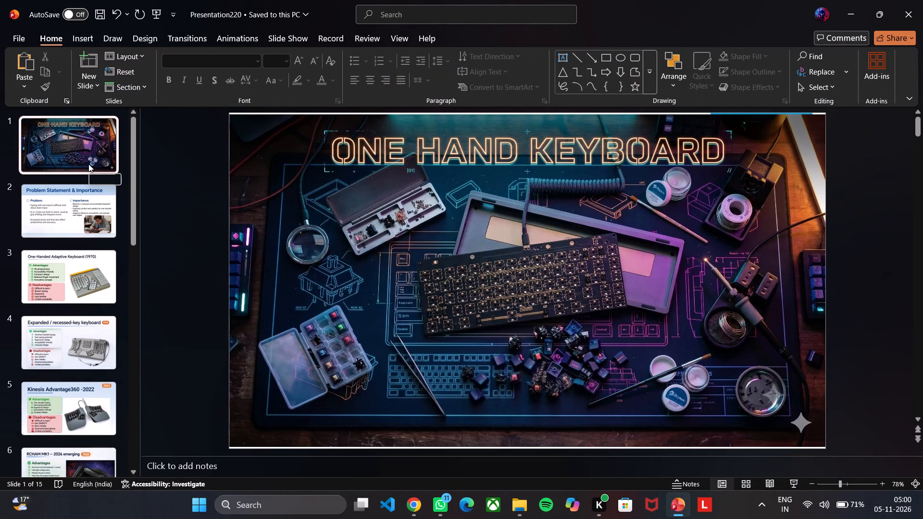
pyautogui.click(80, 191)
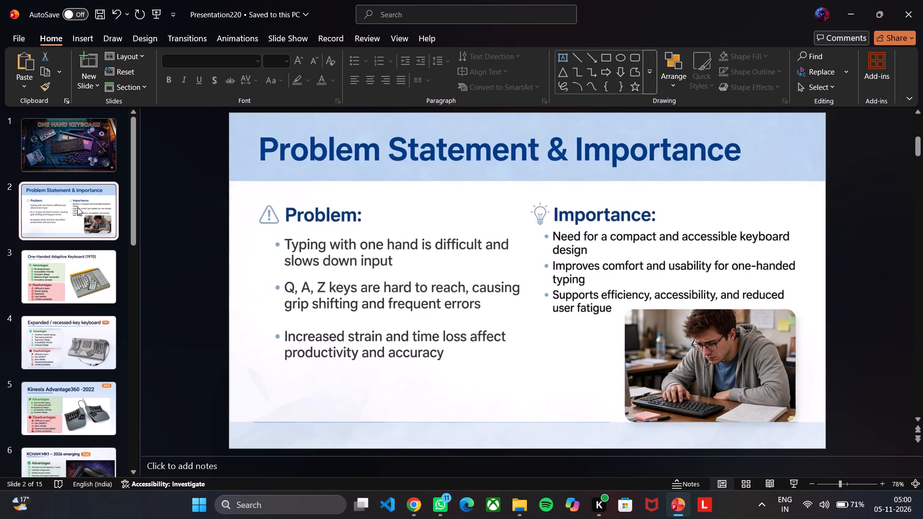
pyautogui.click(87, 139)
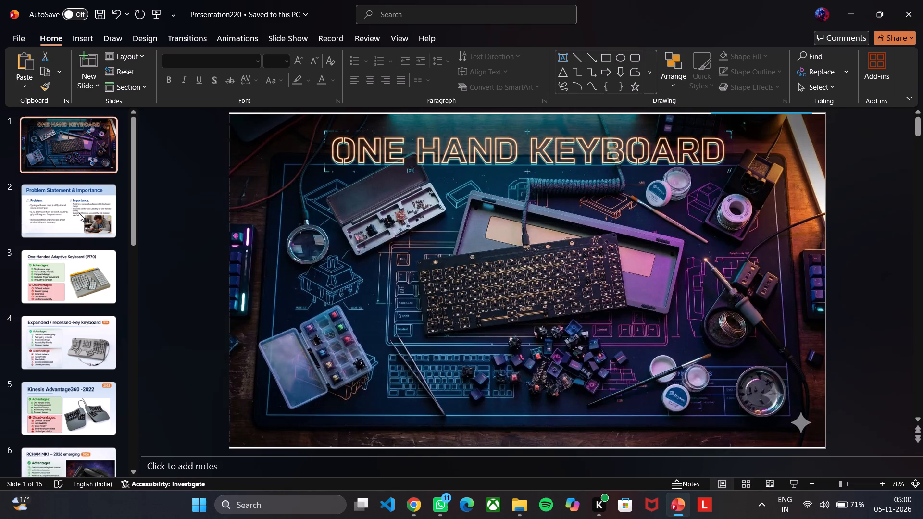
# Browse the One Hand Keyboard presentation's slides and display slide 10, "Implementation of keyboard".
pyautogui.click(79, 213)
pyautogui.click(72, 272)
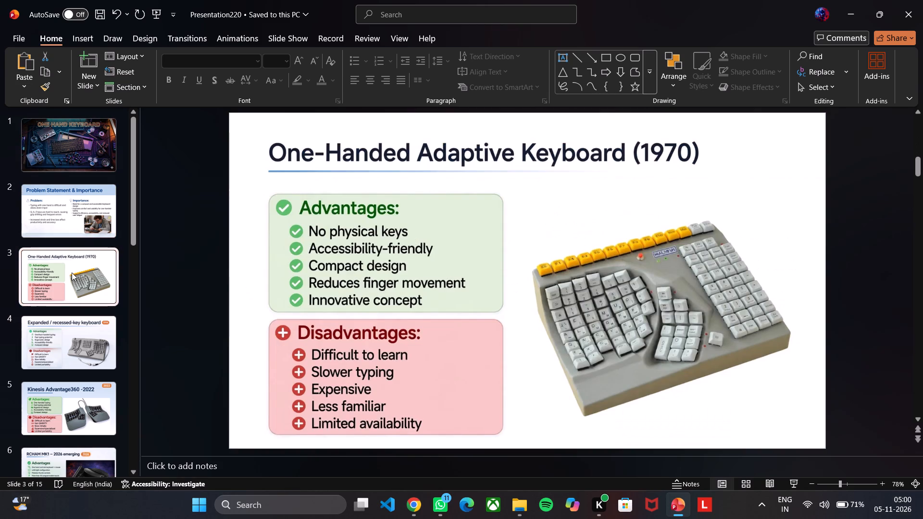
pyautogui.scroll(-2, 72, 272)
pyautogui.scroll(-2, 69, 334)
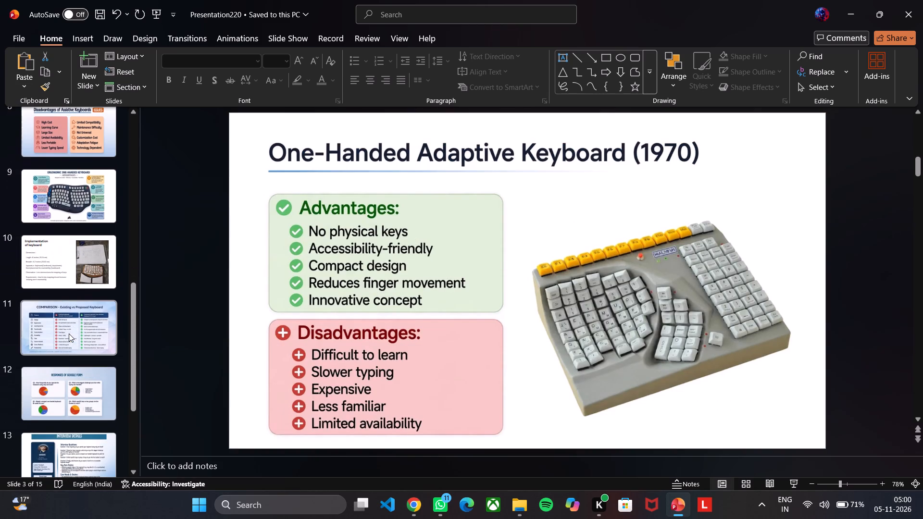
pyautogui.click(80, 291)
pyautogui.click(81, 240)
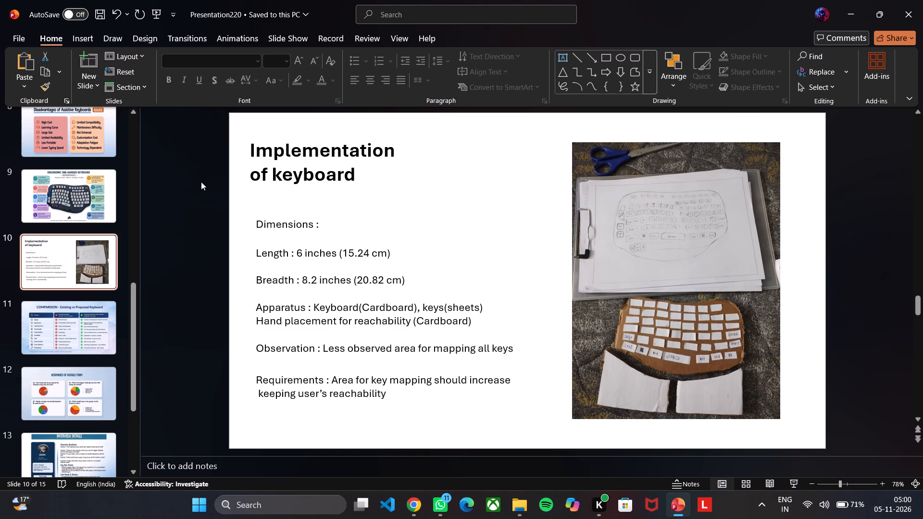
# Capture a rectangular screenshot of the entire "Implementation of keyboard" slide, from its upper-left to its lower-right corner.
pyautogui.press('Print')
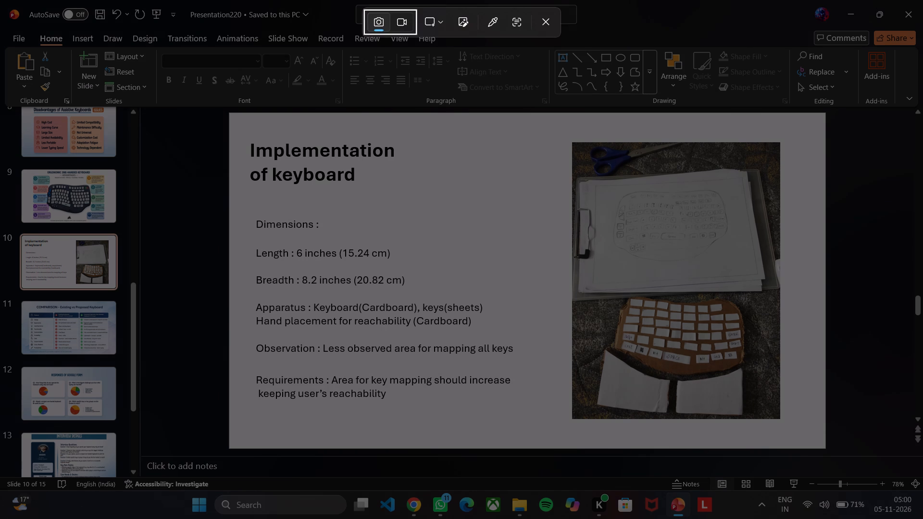
pyautogui.moveTo(229, 112); pyautogui.dragTo(304, 222)
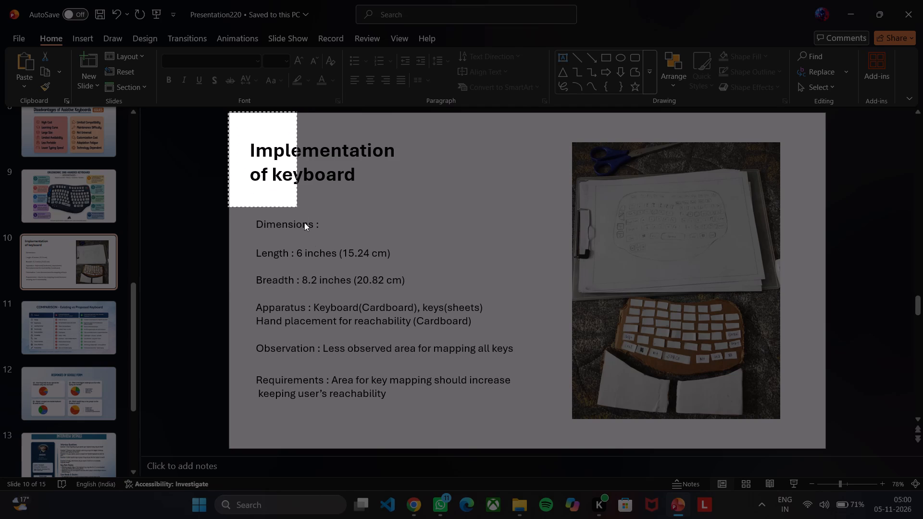
pyautogui.moveTo(304, 222); pyautogui.dragTo(530, 407)
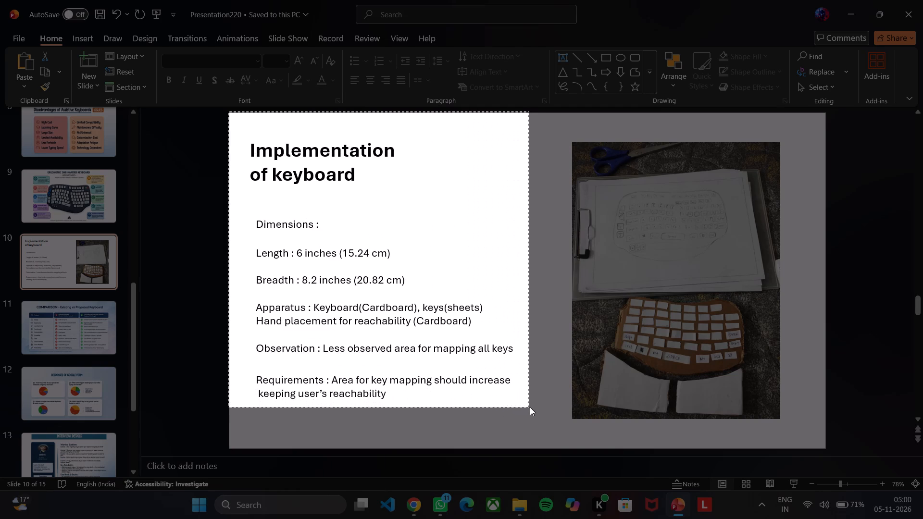
pyautogui.moveTo(530, 407); pyautogui.dragTo(636, 424)
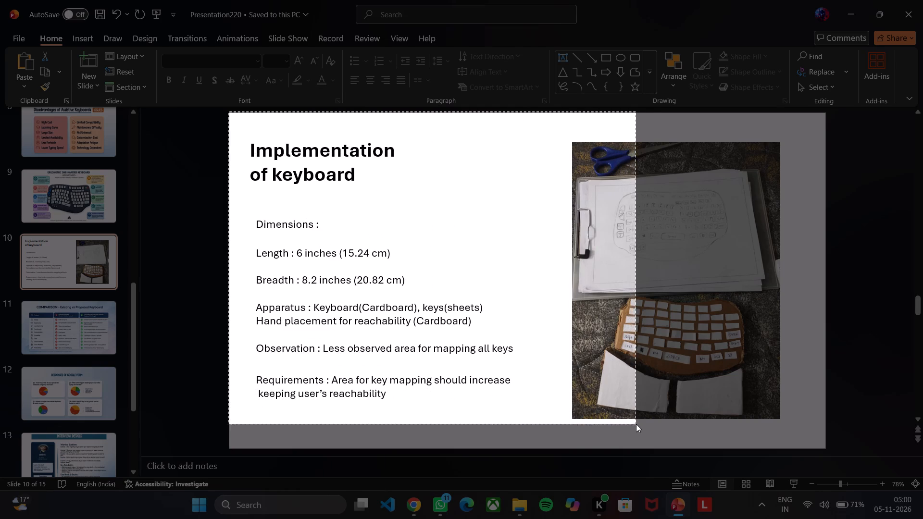
pyautogui.moveTo(636, 424); pyautogui.dragTo(751, 433)
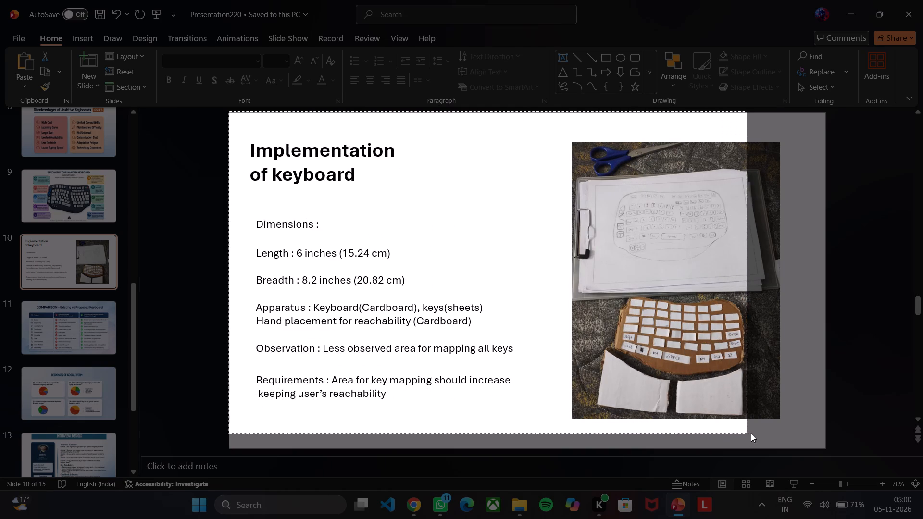
pyautogui.moveTo(751, 433); pyautogui.dragTo(822, 446)
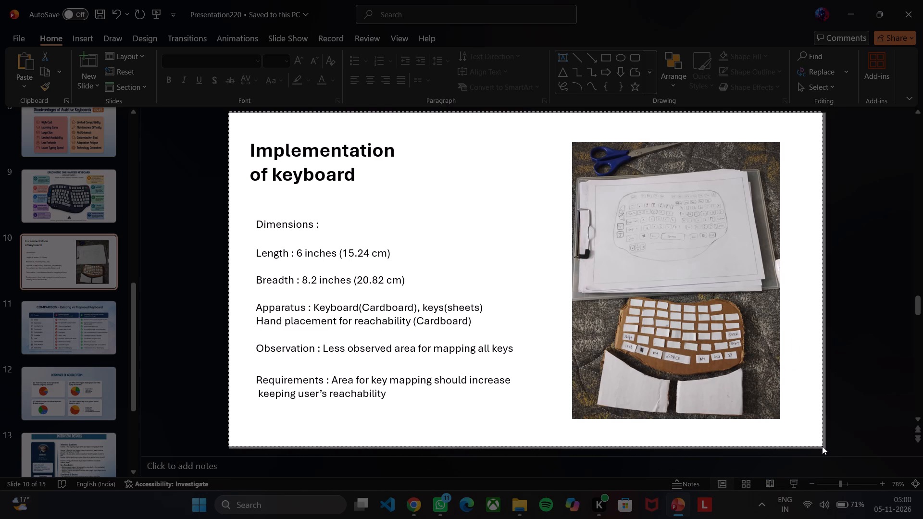
pyautogui.moveTo(822, 446); pyautogui.dragTo(825, 448)
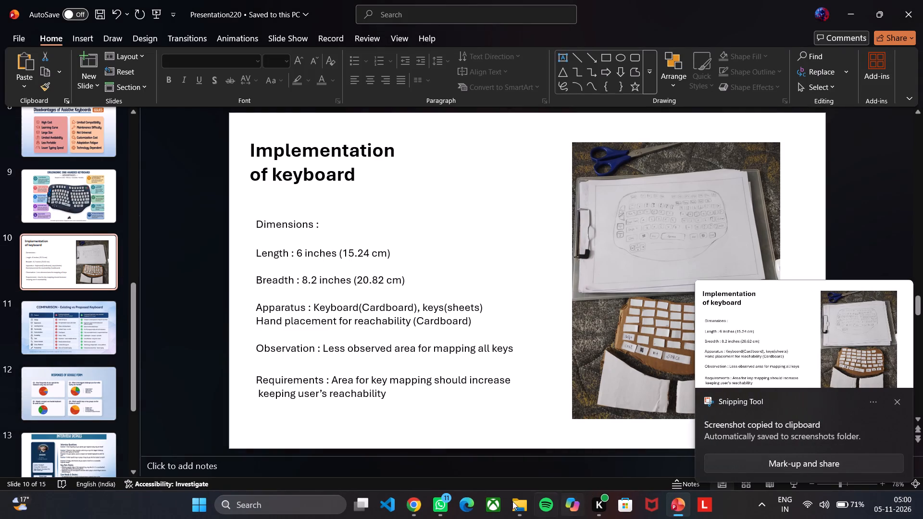
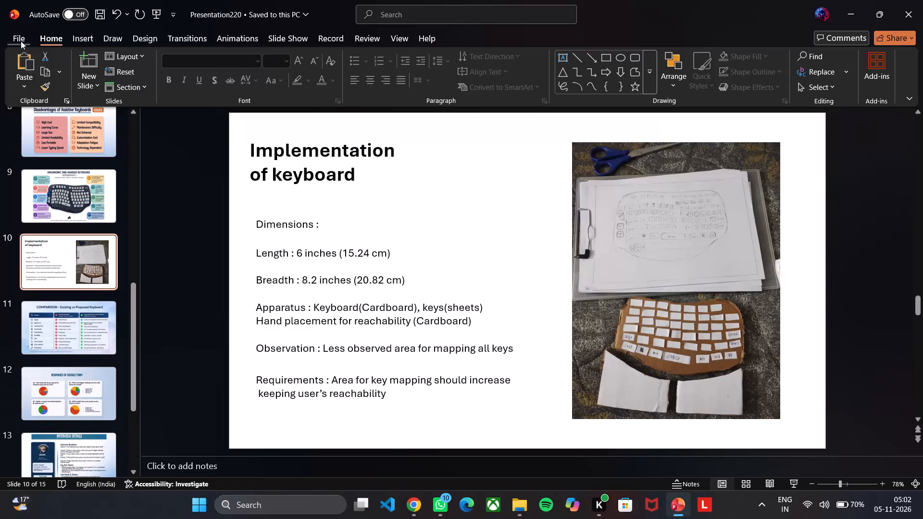
# Insert a new blank slide directly after slide 10, "Implementation of keyboard", in the Presentation220 deck.
pyautogui.click(20, 37)
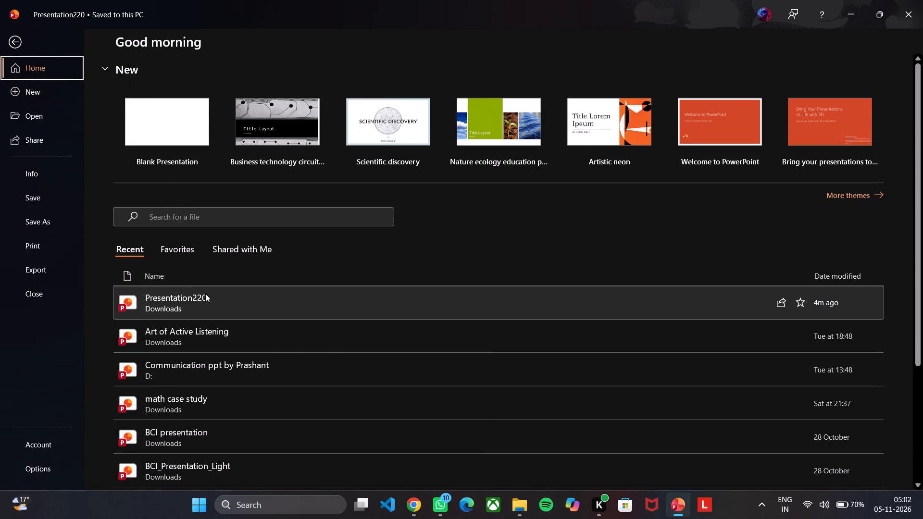
pyautogui.click(205, 293)
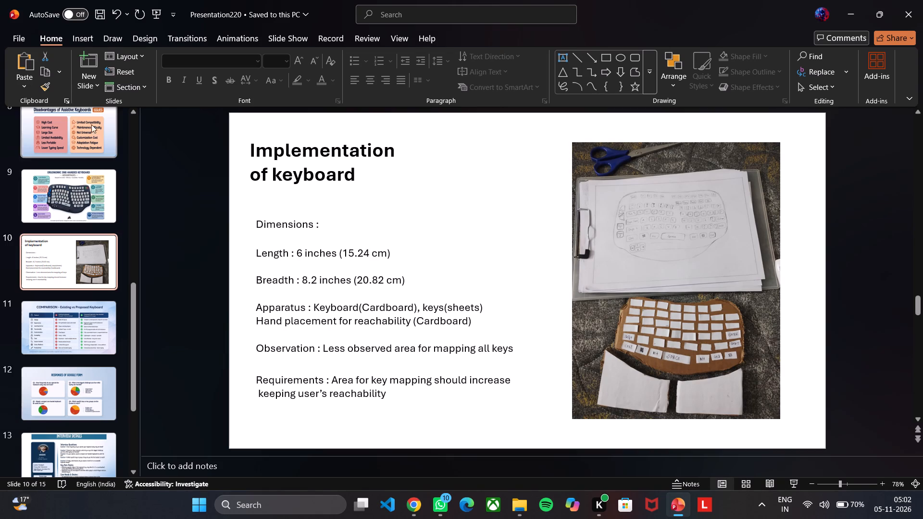
pyautogui.click(75, 33)
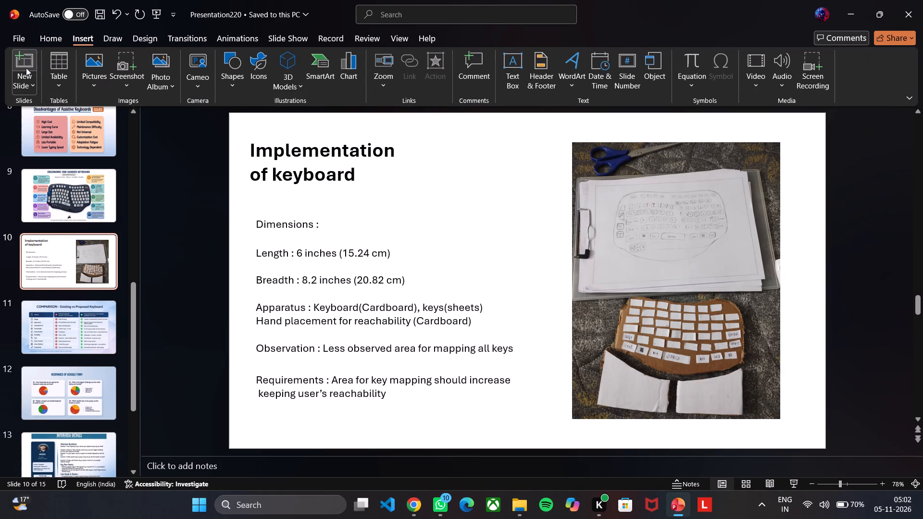
pyautogui.click(26, 68)
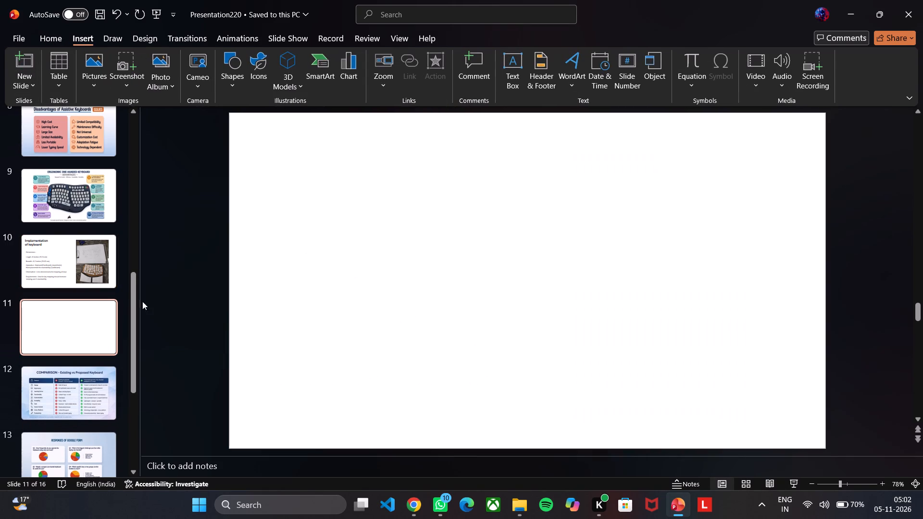
# Paste the copied photo of the cardboard keyboard cutout onto blank slide 11.
pyautogui.doubleClick(652, 213)
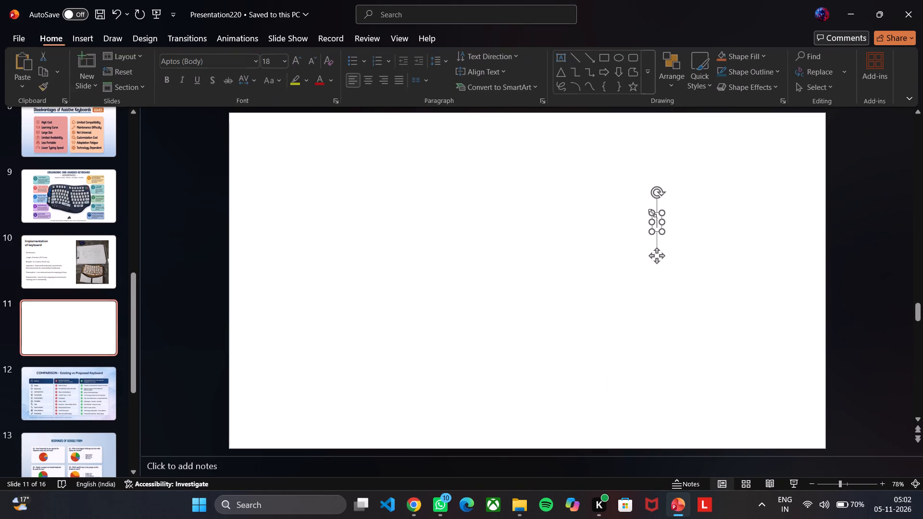
pyautogui.hotkey('ctrl', 'v')
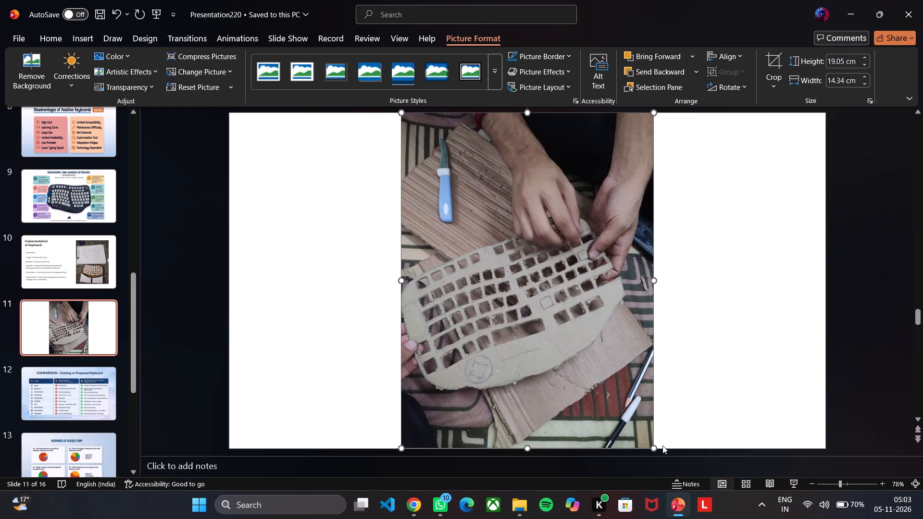
# Shrink the pasted photo to about 10.35 cm high by 7.79 cm wide and place it in the slide's upper-right area.
pyautogui.moveTo(651, 446); pyautogui.dragTo(523, 294)
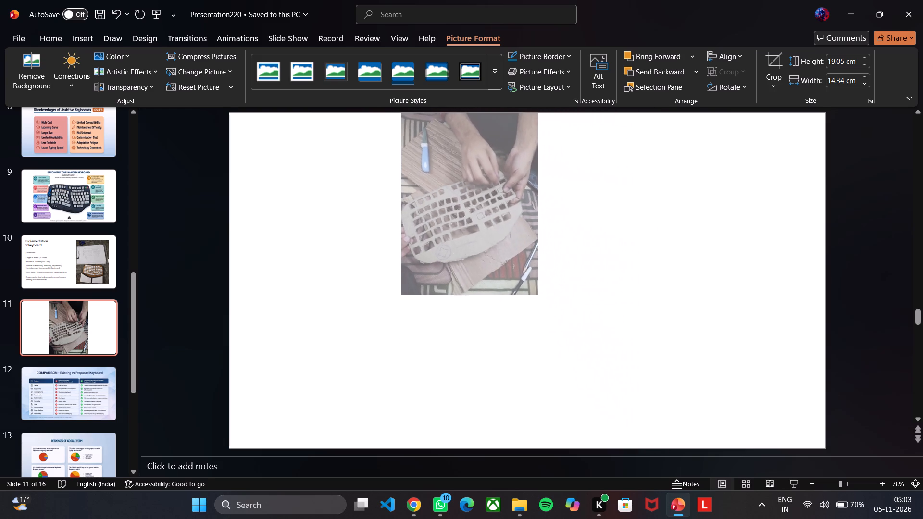
pyautogui.moveTo(465, 226); pyautogui.dragTo(680, 250)
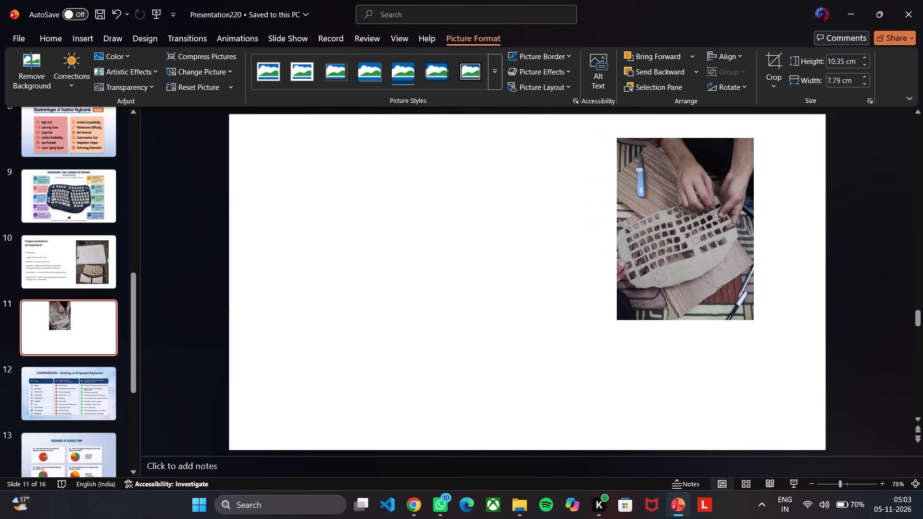
pyautogui.moveTo(680, 250); pyautogui.dragTo(688, 245)
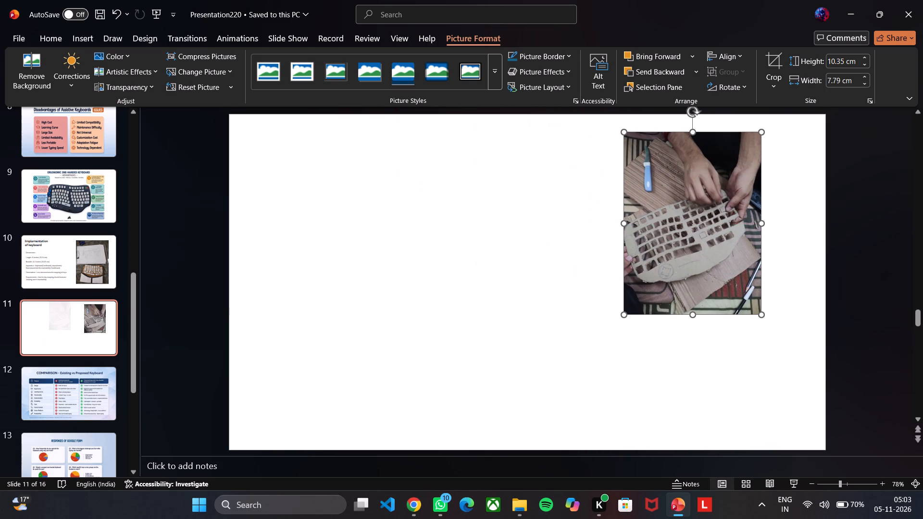
pyautogui.moveTo(679, 245); pyautogui.dragTo(676, 240)
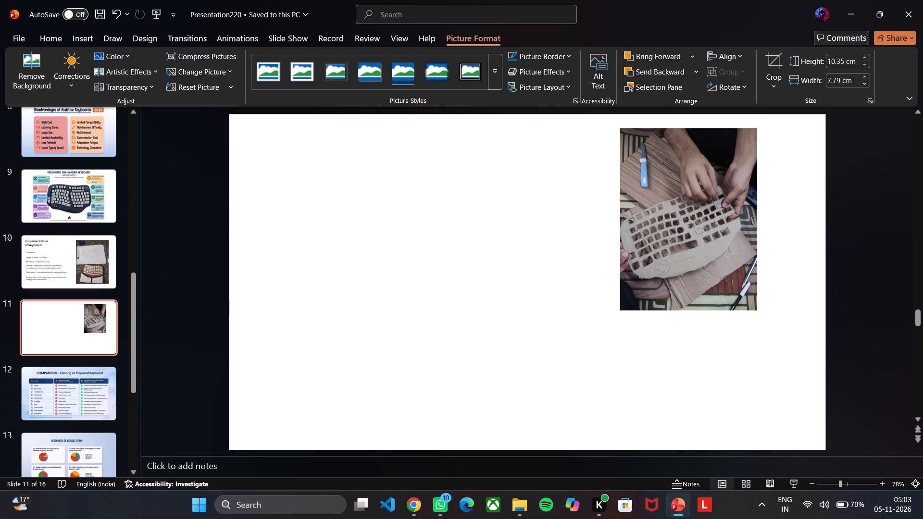
pyautogui.moveTo(676, 240); pyautogui.dragTo(676, 239)
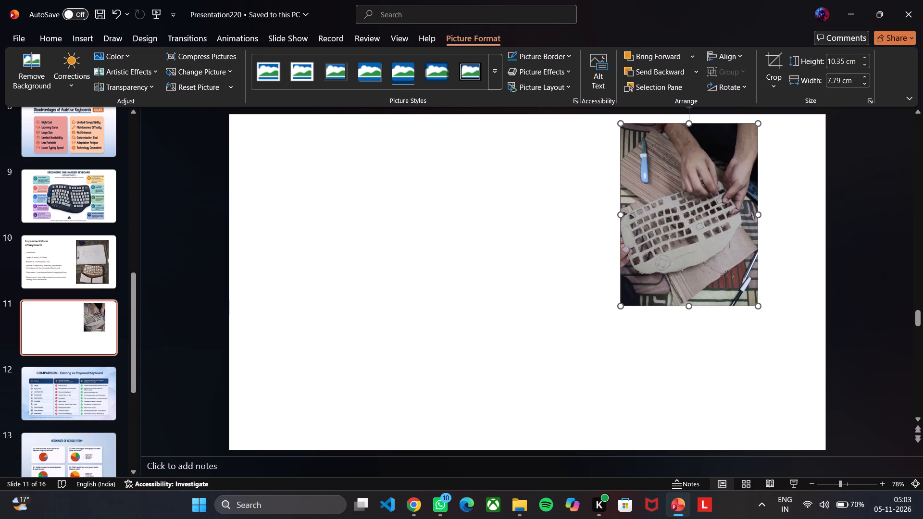
# Crop the upper part of the photo so its height is about 7.69 cm, keeping the keyboard cutout.
pyautogui.rightClick(678, 175)
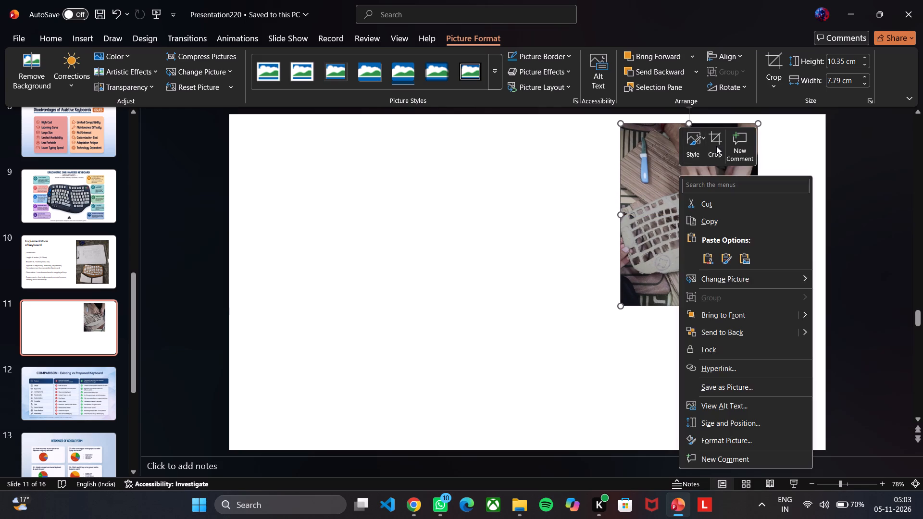
pyautogui.click(716, 146)
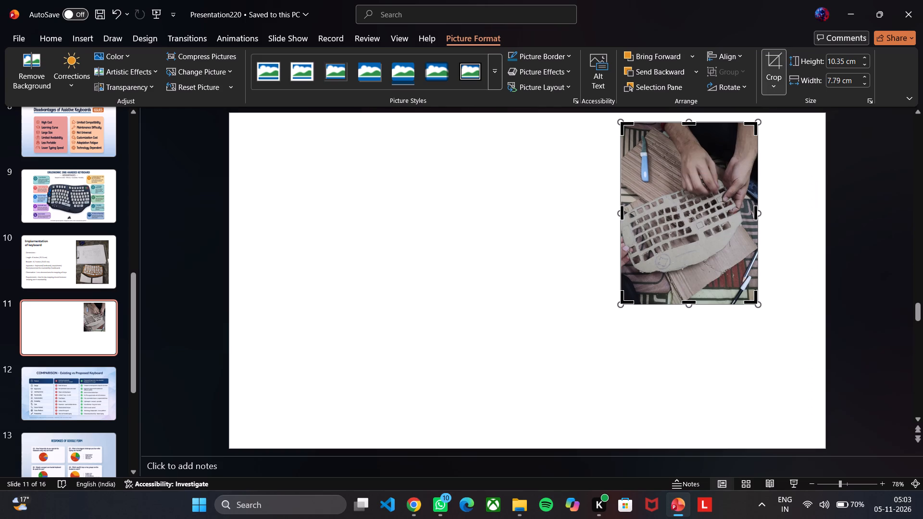
pyautogui.moveTo(689, 124); pyautogui.dragTo(695, 156)
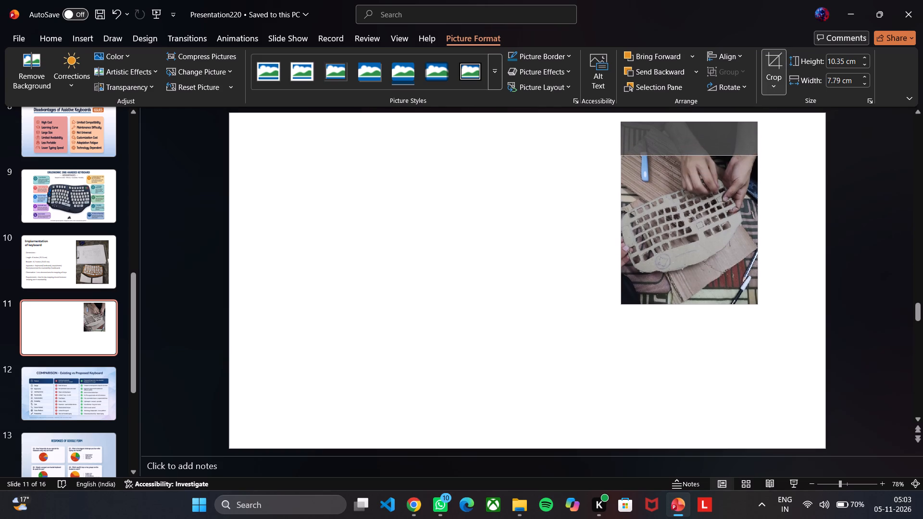
pyautogui.moveTo(695, 156); pyautogui.dragTo(703, 168)
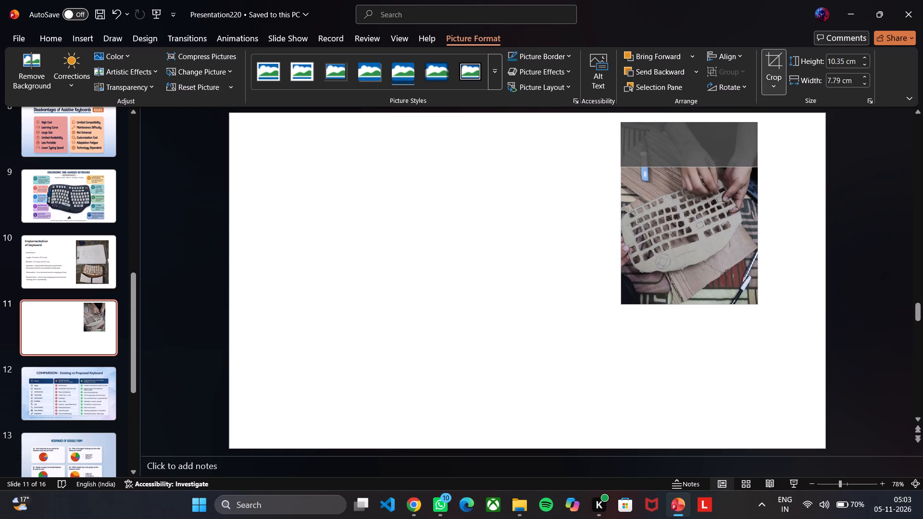
pyautogui.moveTo(703, 168); pyautogui.dragTo(704, 169)
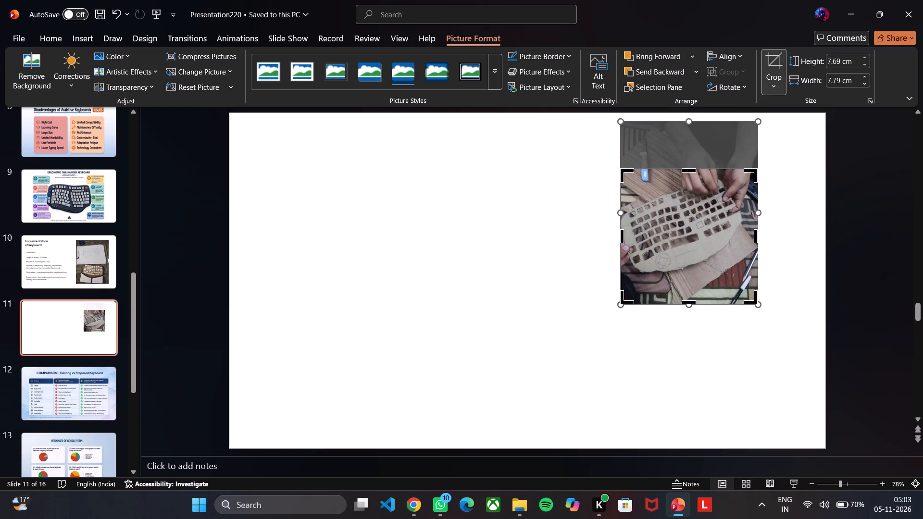
pyautogui.click(791, 236)
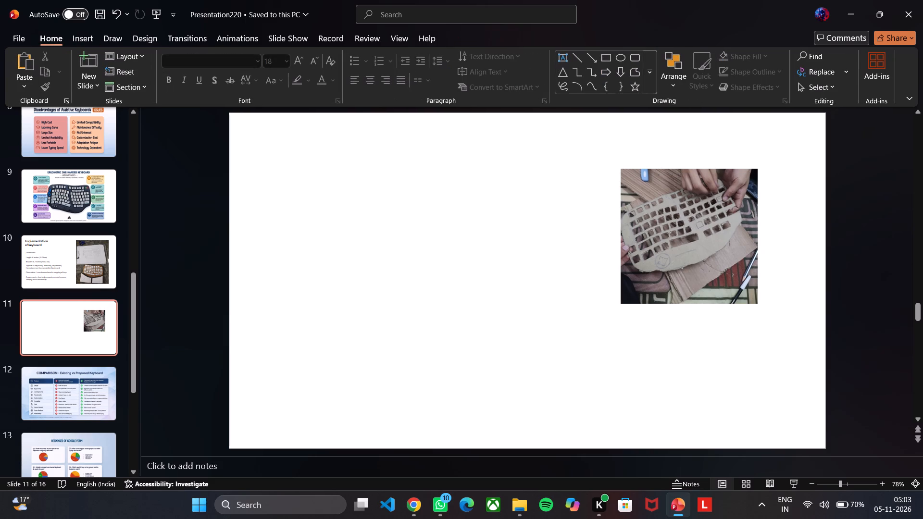
# Move the cropped photo up and further right, near the upper-right corner of slide 11.
pyautogui.click(700, 243)
pyautogui.moveTo(700, 242); pyautogui.dragTo(700, 210)
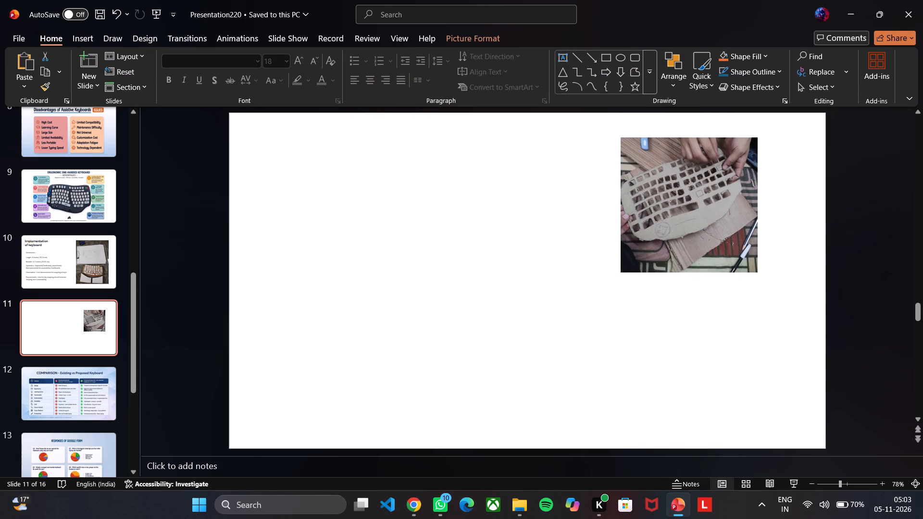
pyautogui.moveTo(700, 210); pyautogui.dragTo(705, 210)
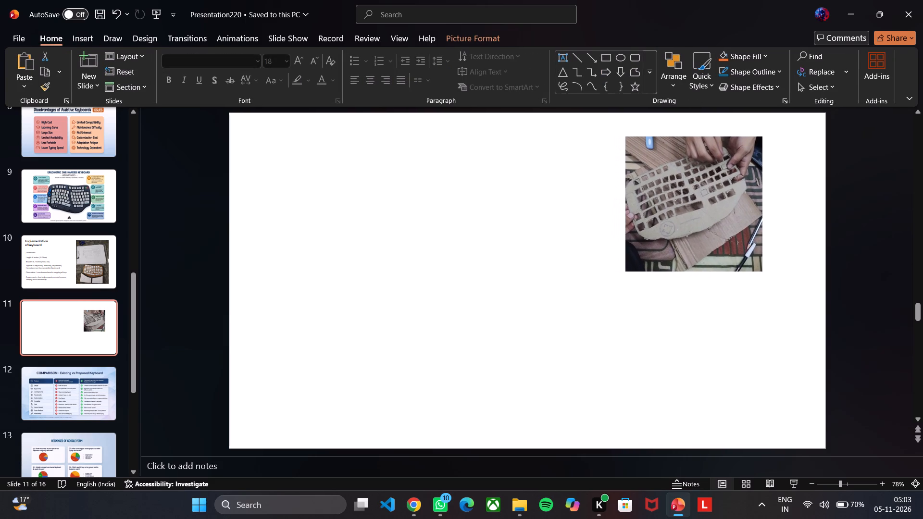
pyautogui.moveTo(705, 210); pyautogui.dragTo(709, 208)
pyautogui.moveTo(708, 208); pyautogui.dragTo(729, 208)
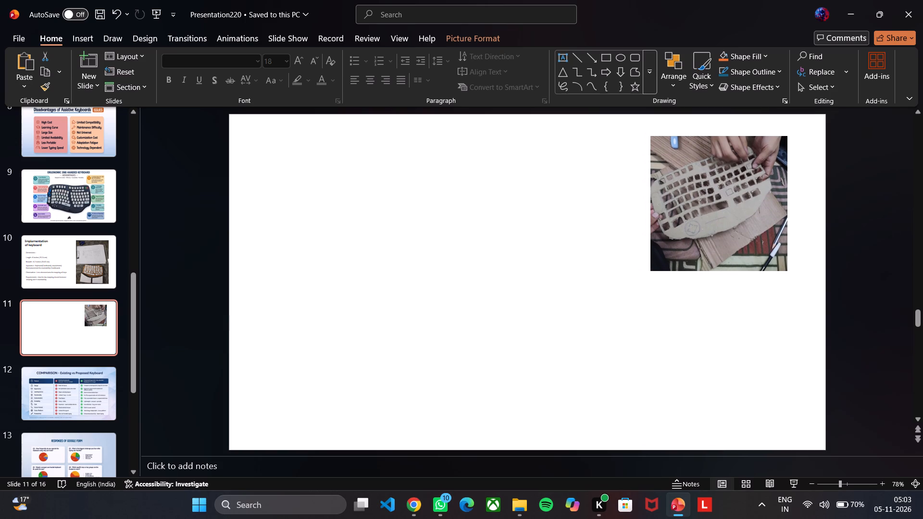
pyautogui.moveTo(729, 208); pyautogui.dragTo(723, 207)
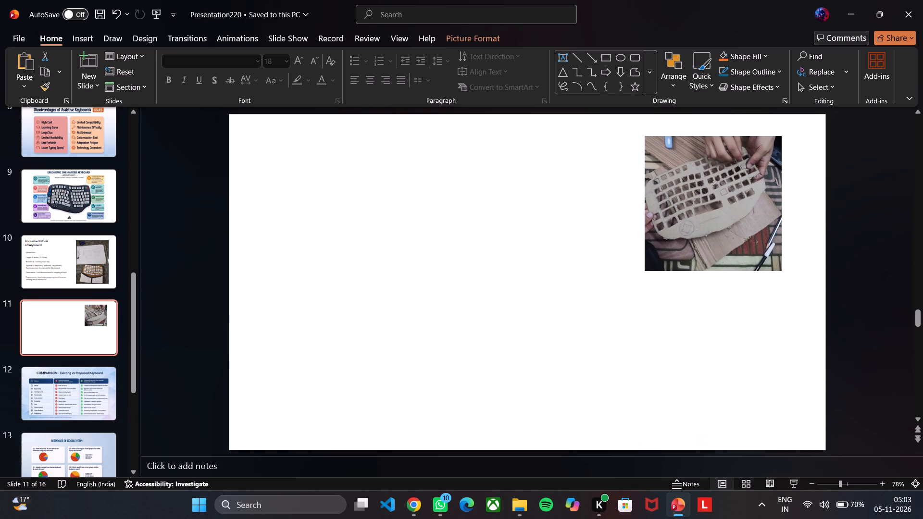
pyautogui.moveTo(723, 207); pyautogui.dragTo(723, 207)
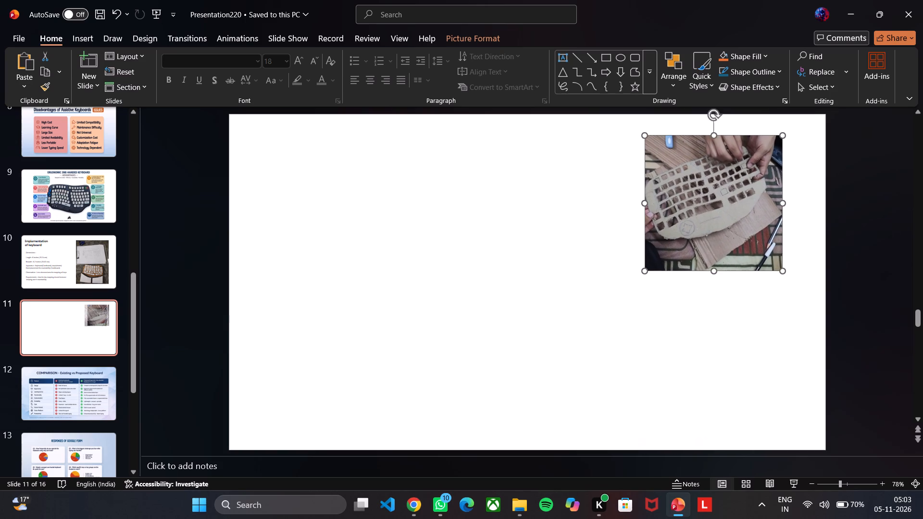
pyautogui.click(680, 309)
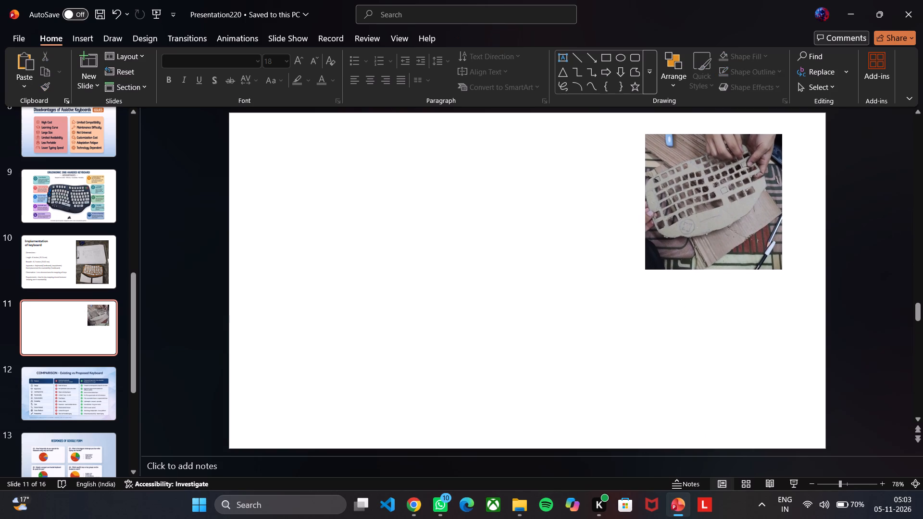
# Shrink the cropped photo slightly from its lower-right corner, keeping its proportions.
pyautogui.click(699, 235)
pyautogui.moveTo(781, 271); pyautogui.dragTo(778, 269)
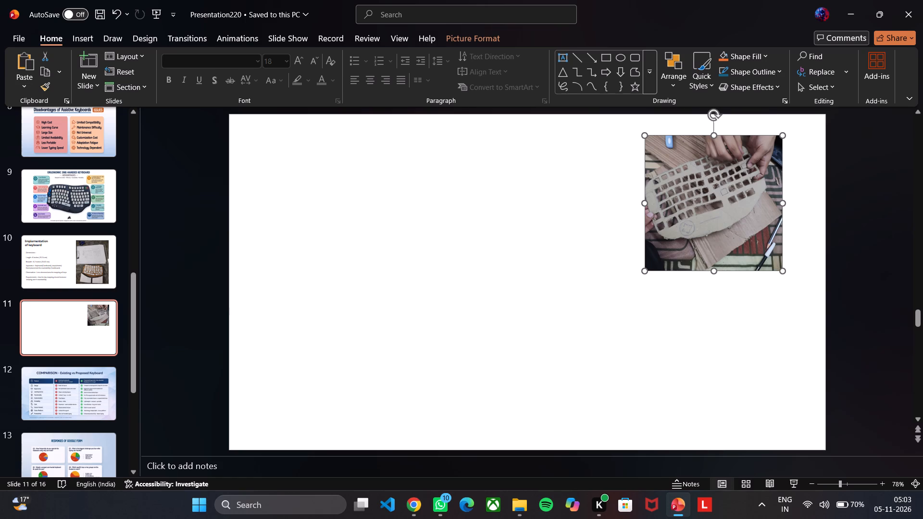
pyautogui.moveTo(778, 269); pyautogui.dragTo(773, 264)
pyautogui.click(557, 260)
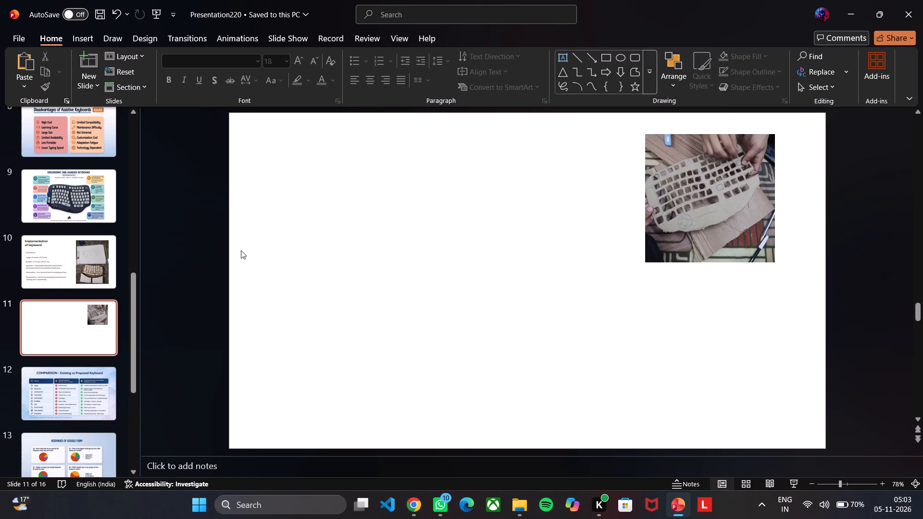
# Examine slides 9 to 12 and the closing slides' thumbnails, comparing the keyboard implementation slide's layout with the new photo slide.
pyautogui.click(27, 246)
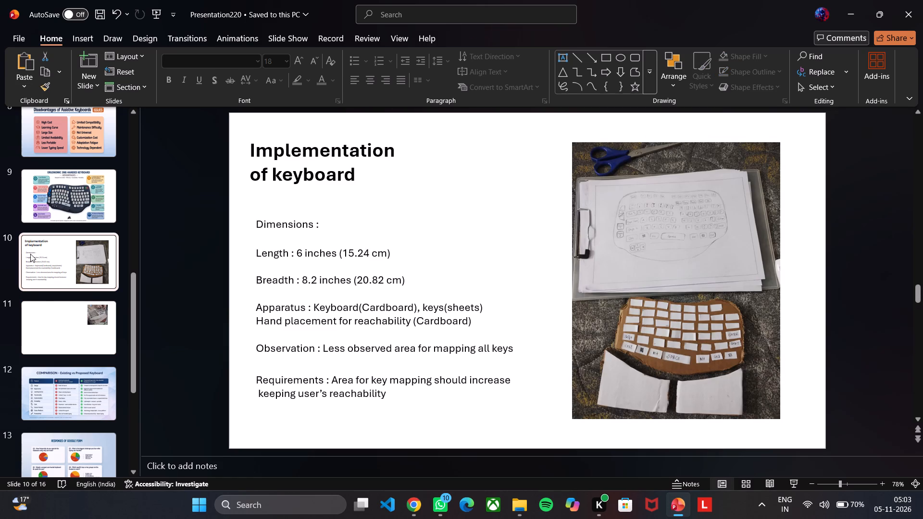
pyautogui.click(52, 313)
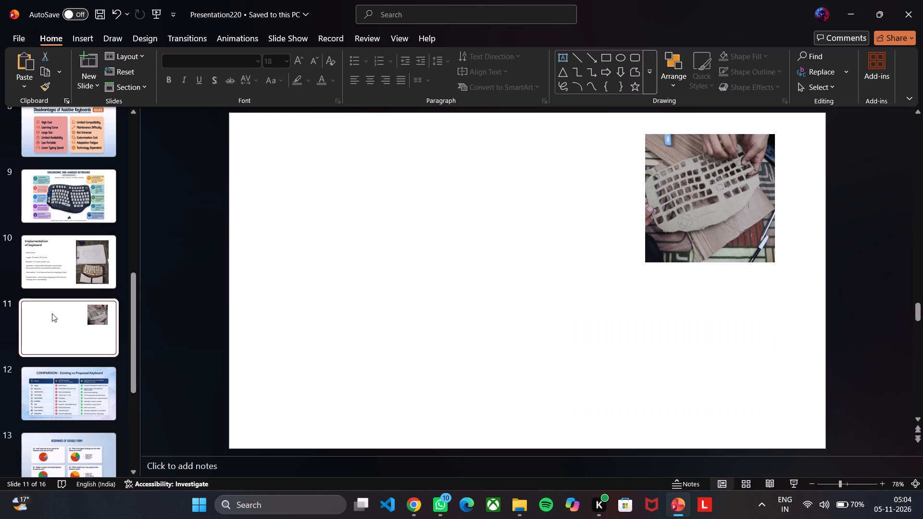
pyautogui.click(55, 234)
pyautogui.click(61, 256)
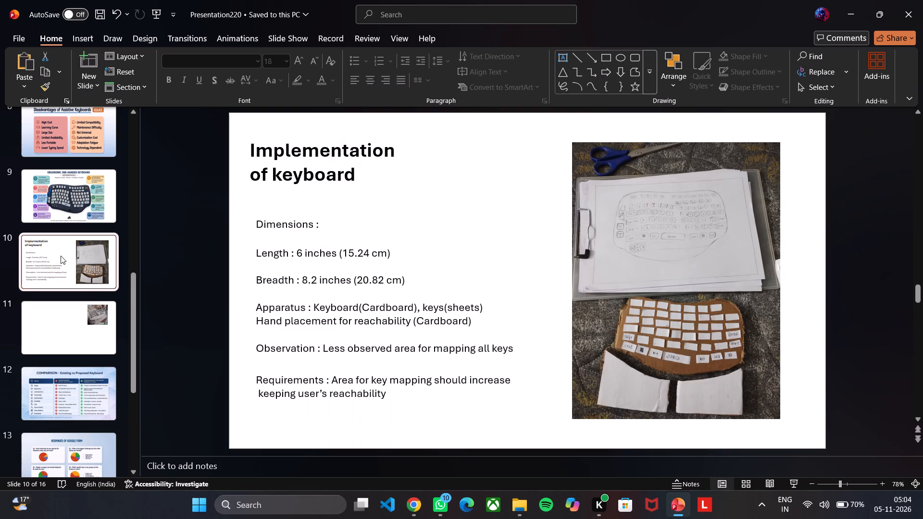
pyautogui.click(75, 213)
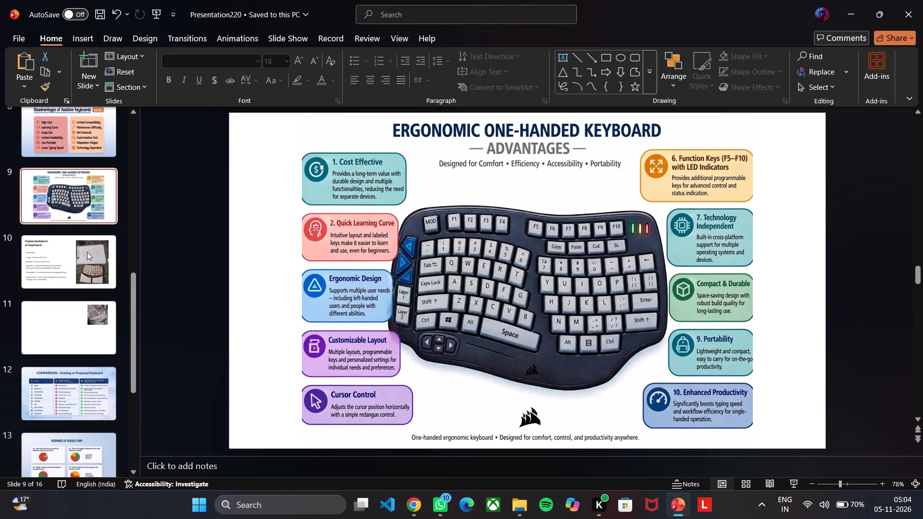
pyautogui.click(87, 264)
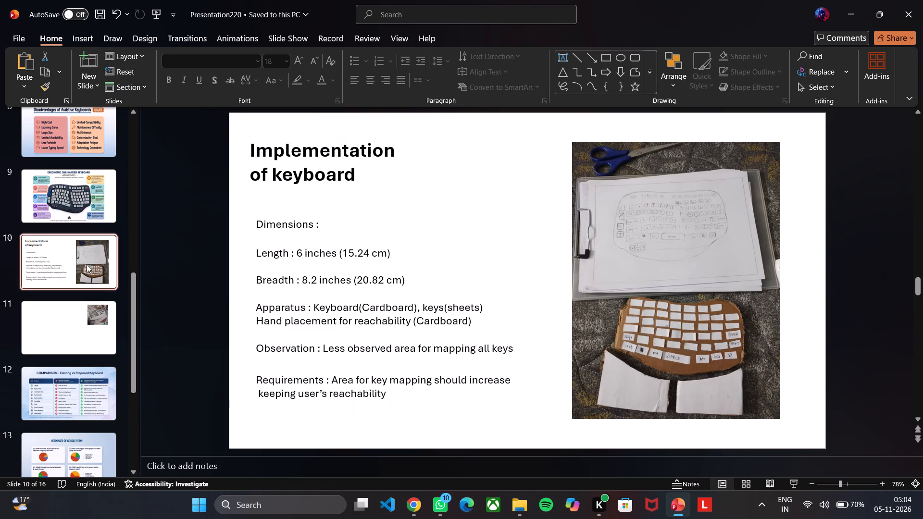
pyautogui.click(105, 320)
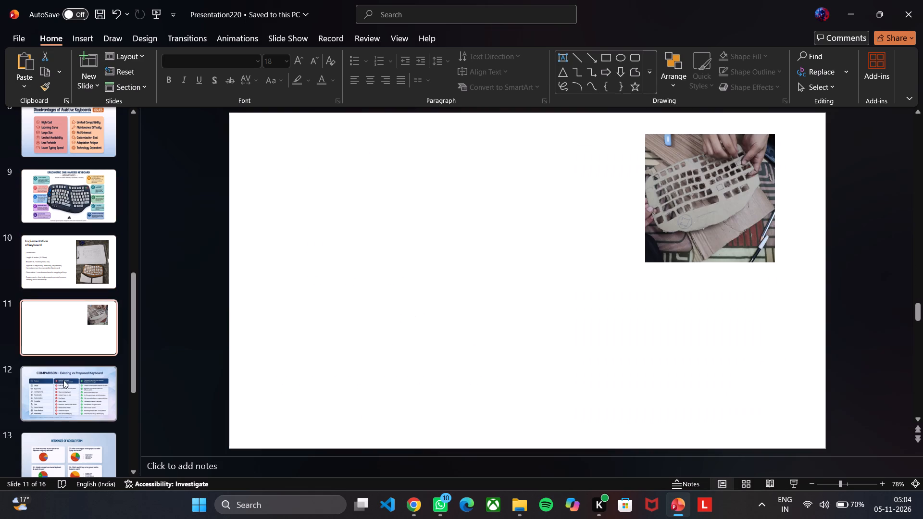
pyautogui.click(63, 380)
pyautogui.scroll(-7, 63, 380)
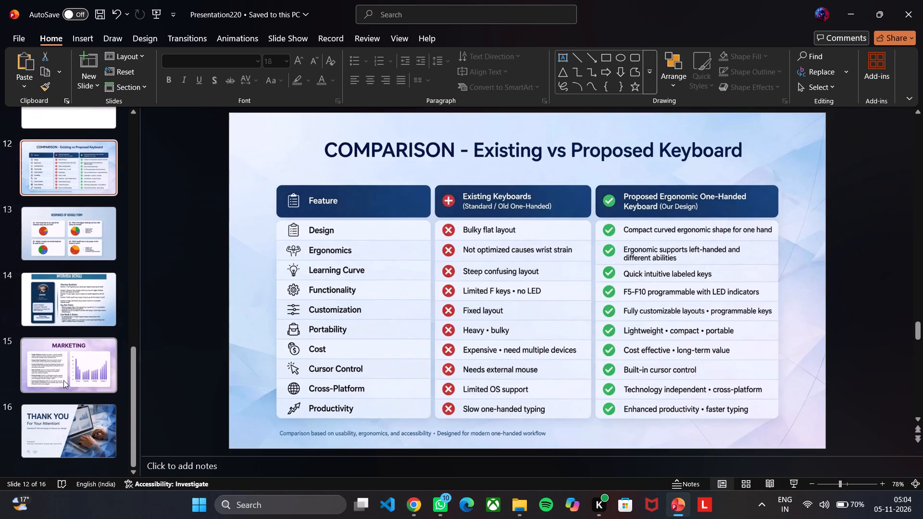
pyautogui.scroll(2, 63, 380)
pyautogui.click(77, 229)
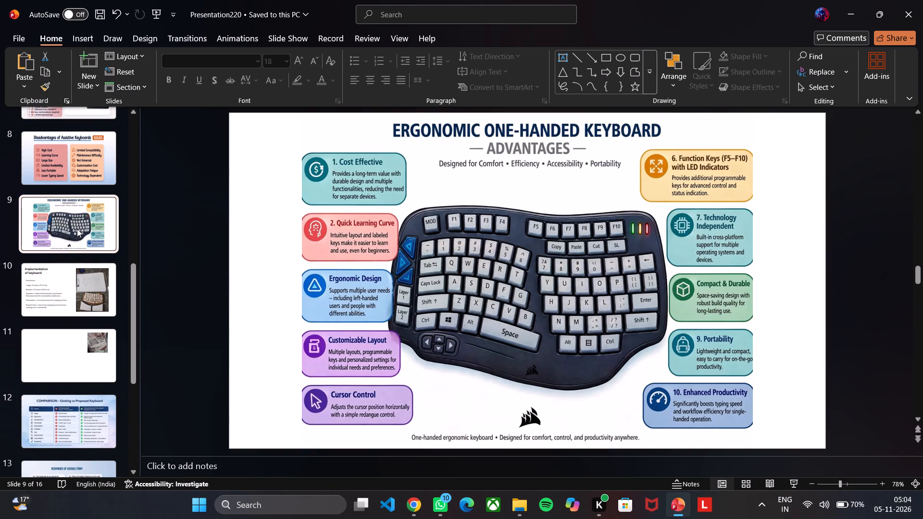
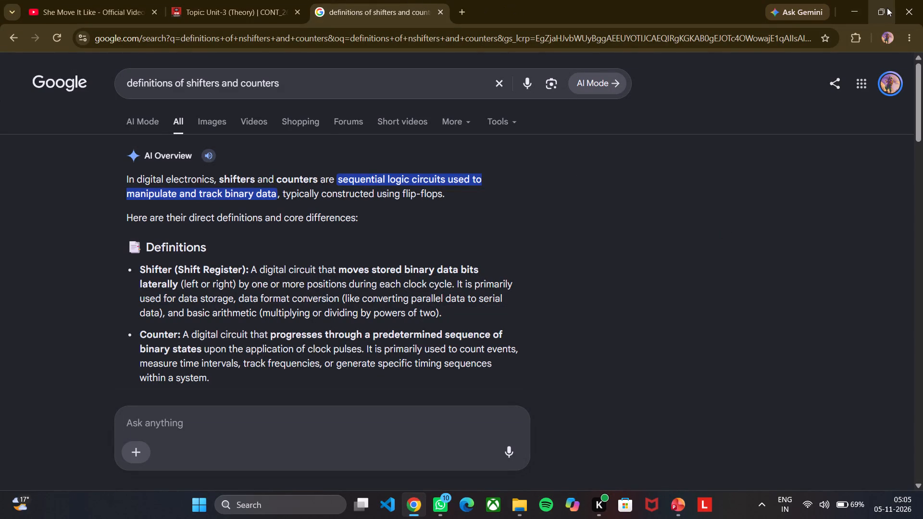
# Close the Chrome window showing the shifters and counters search and return to the Presentation220 deck in PowerPoint.
pyautogui.click(916, 10)
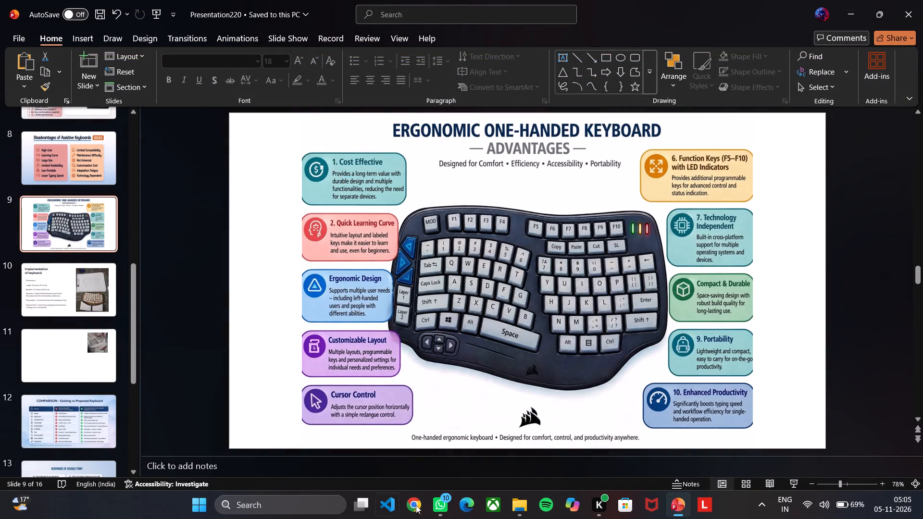
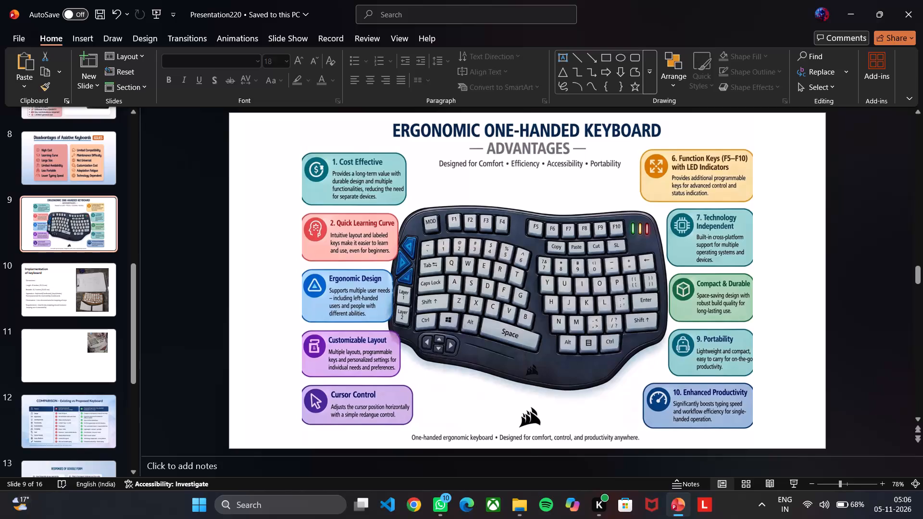
# Select the keyboard advantages picture on slide 9 and start inserting another picture on that slide.
pyautogui.doubleClick(417, 204)
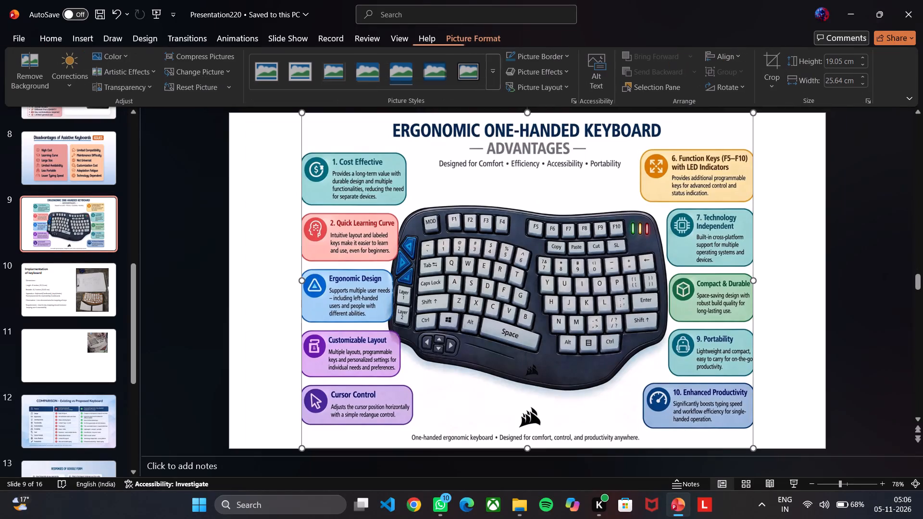
pyautogui.tripleClick(417, 229)
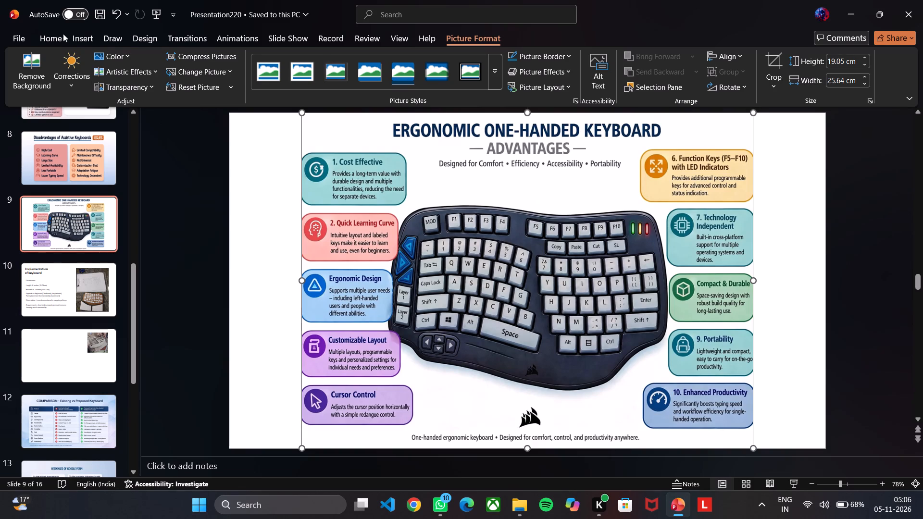
pyautogui.click(87, 45)
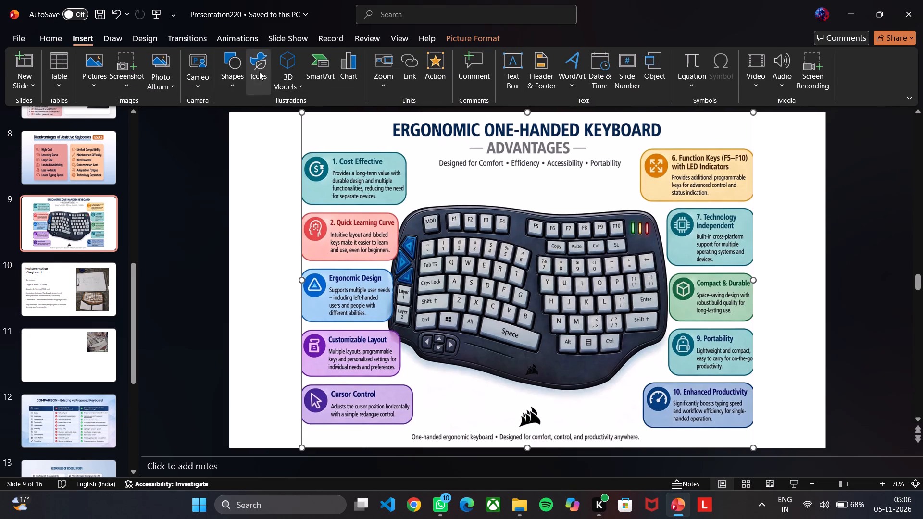
pyautogui.click(94, 64)
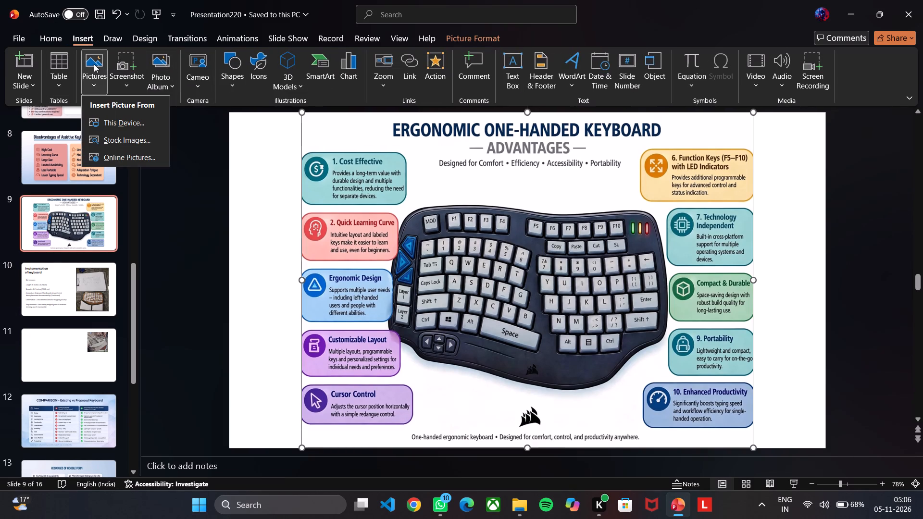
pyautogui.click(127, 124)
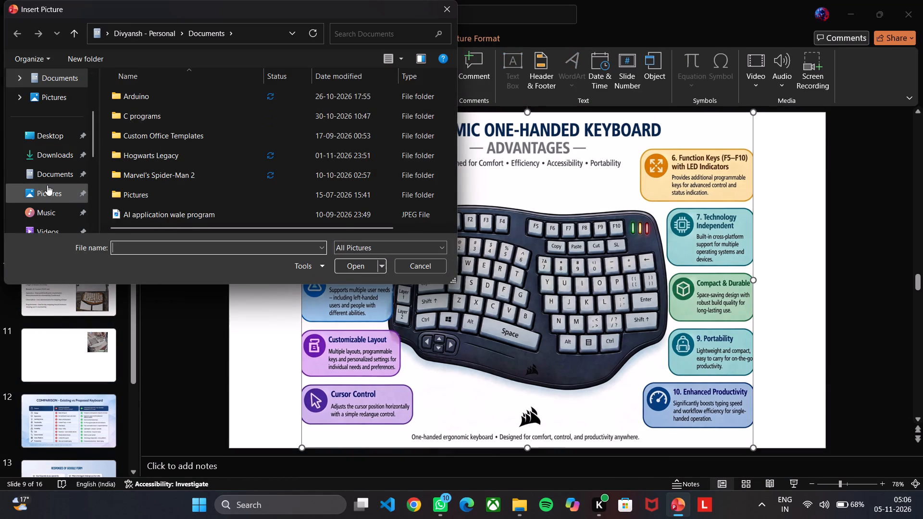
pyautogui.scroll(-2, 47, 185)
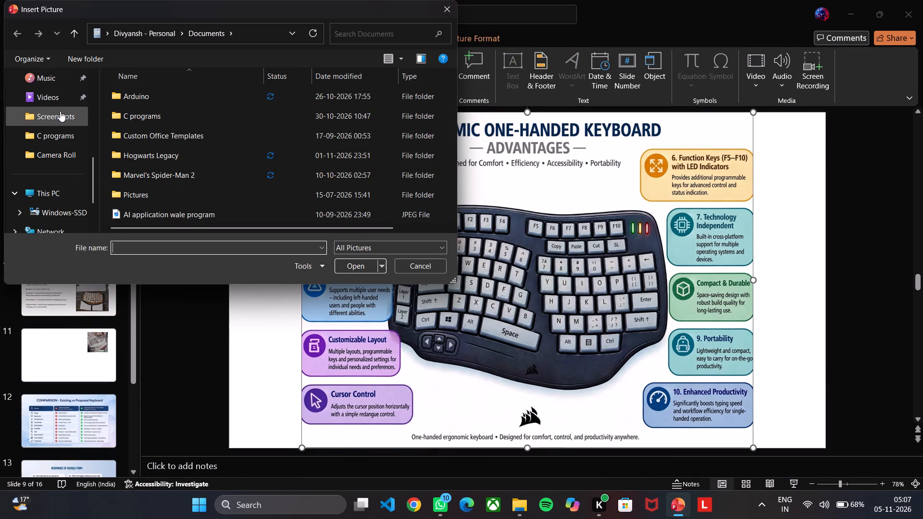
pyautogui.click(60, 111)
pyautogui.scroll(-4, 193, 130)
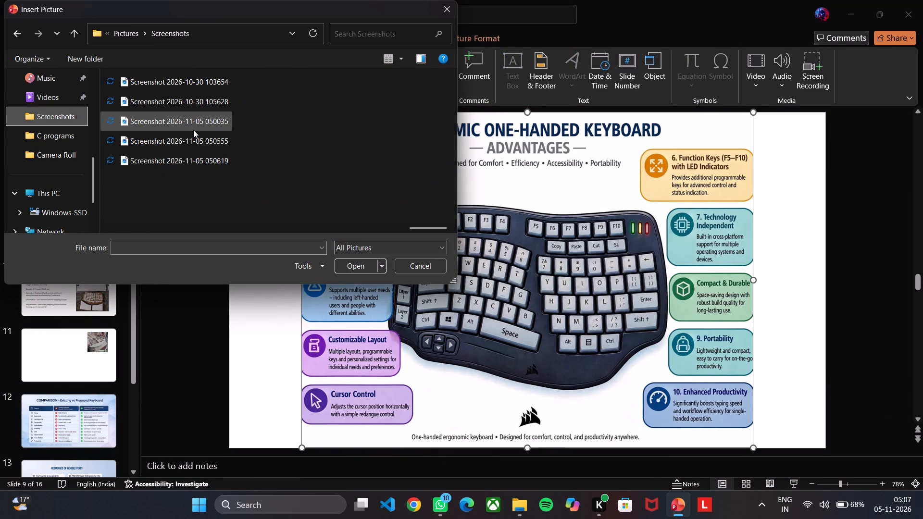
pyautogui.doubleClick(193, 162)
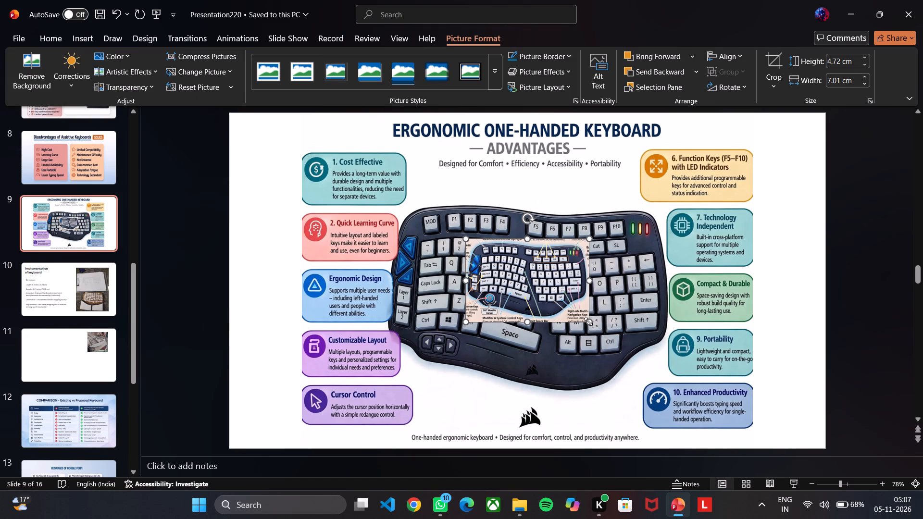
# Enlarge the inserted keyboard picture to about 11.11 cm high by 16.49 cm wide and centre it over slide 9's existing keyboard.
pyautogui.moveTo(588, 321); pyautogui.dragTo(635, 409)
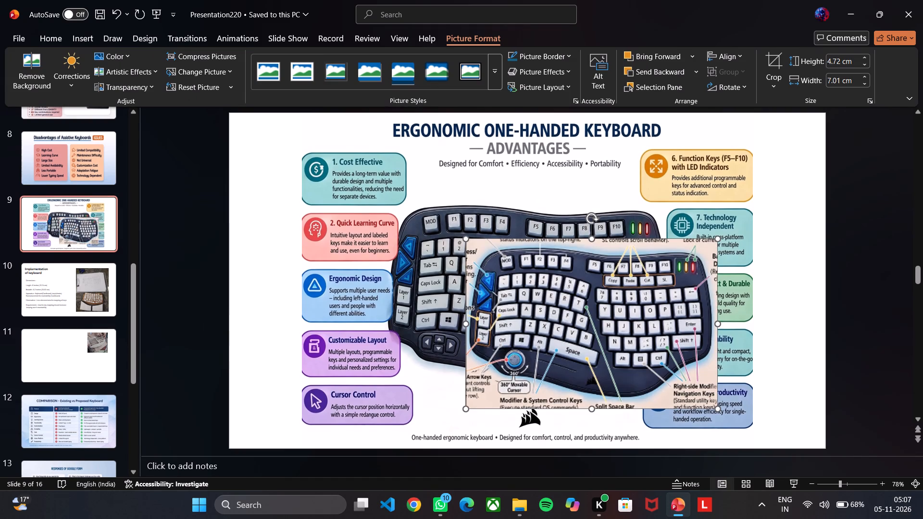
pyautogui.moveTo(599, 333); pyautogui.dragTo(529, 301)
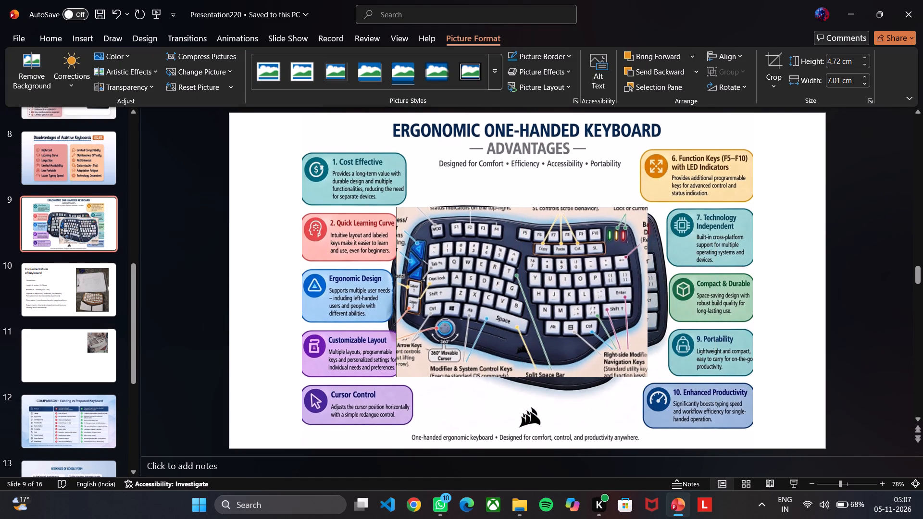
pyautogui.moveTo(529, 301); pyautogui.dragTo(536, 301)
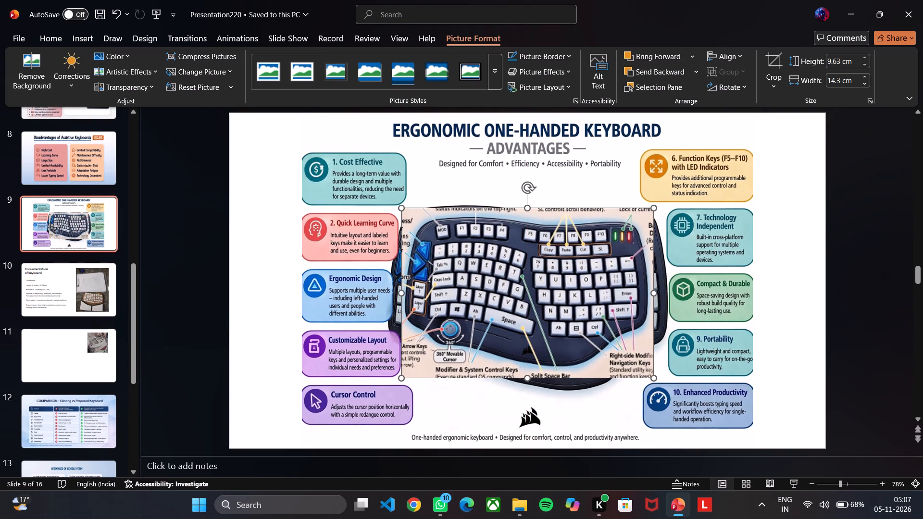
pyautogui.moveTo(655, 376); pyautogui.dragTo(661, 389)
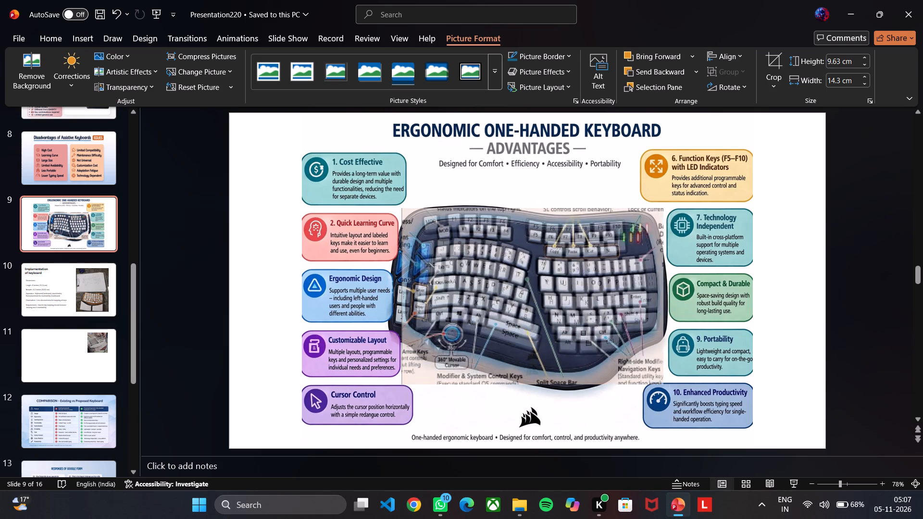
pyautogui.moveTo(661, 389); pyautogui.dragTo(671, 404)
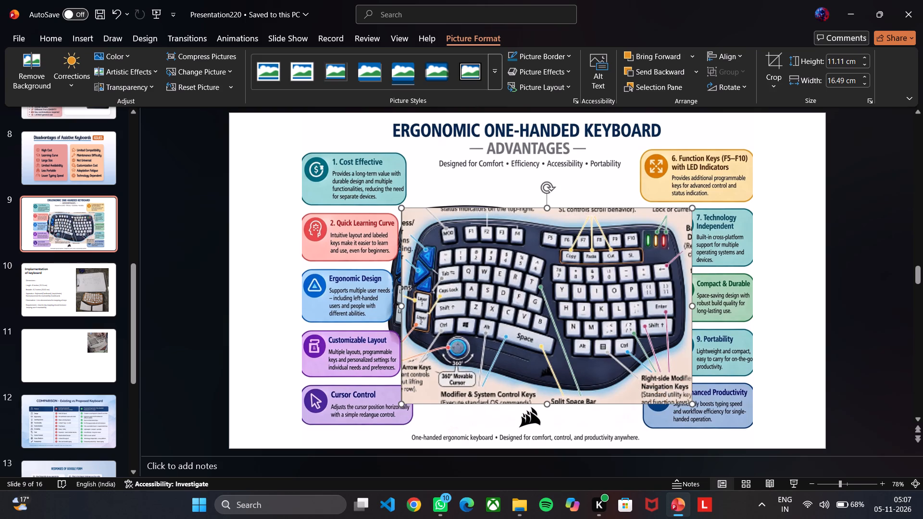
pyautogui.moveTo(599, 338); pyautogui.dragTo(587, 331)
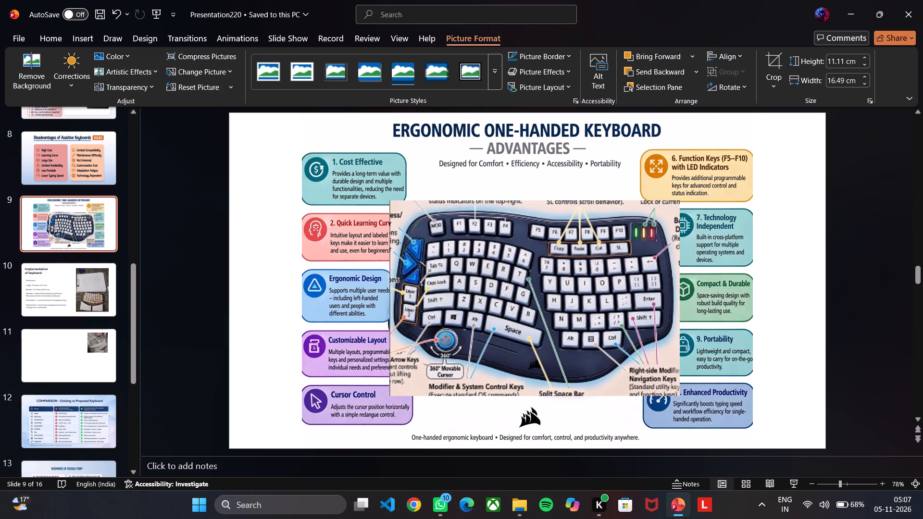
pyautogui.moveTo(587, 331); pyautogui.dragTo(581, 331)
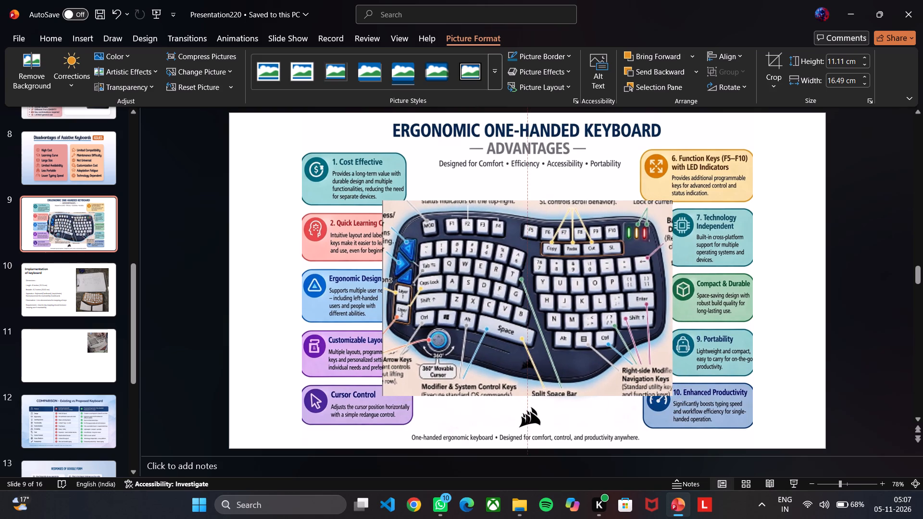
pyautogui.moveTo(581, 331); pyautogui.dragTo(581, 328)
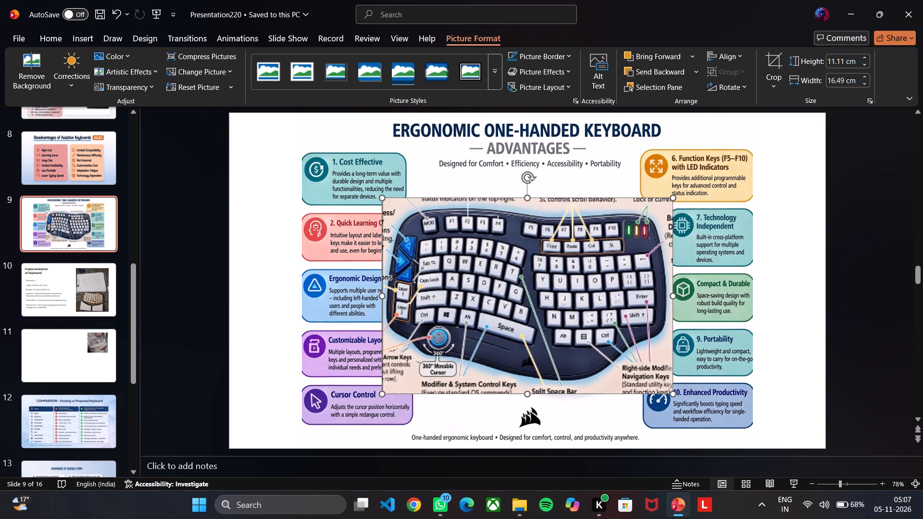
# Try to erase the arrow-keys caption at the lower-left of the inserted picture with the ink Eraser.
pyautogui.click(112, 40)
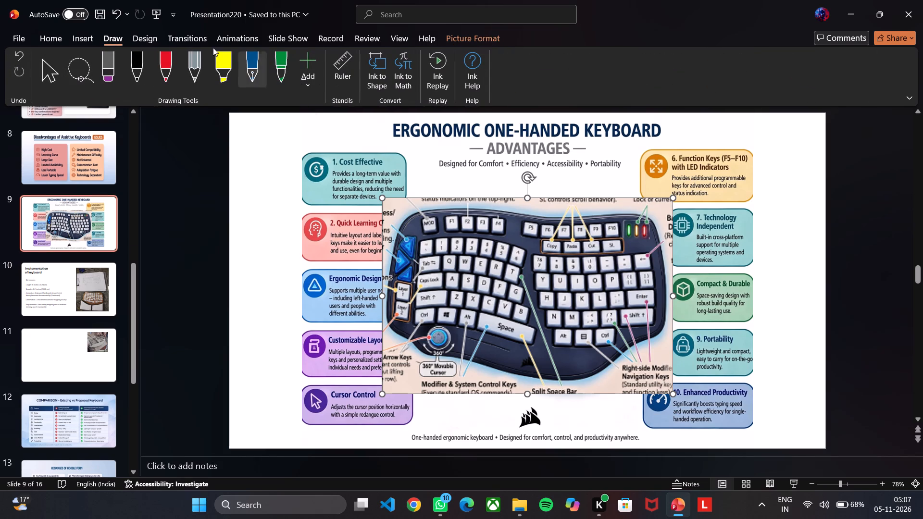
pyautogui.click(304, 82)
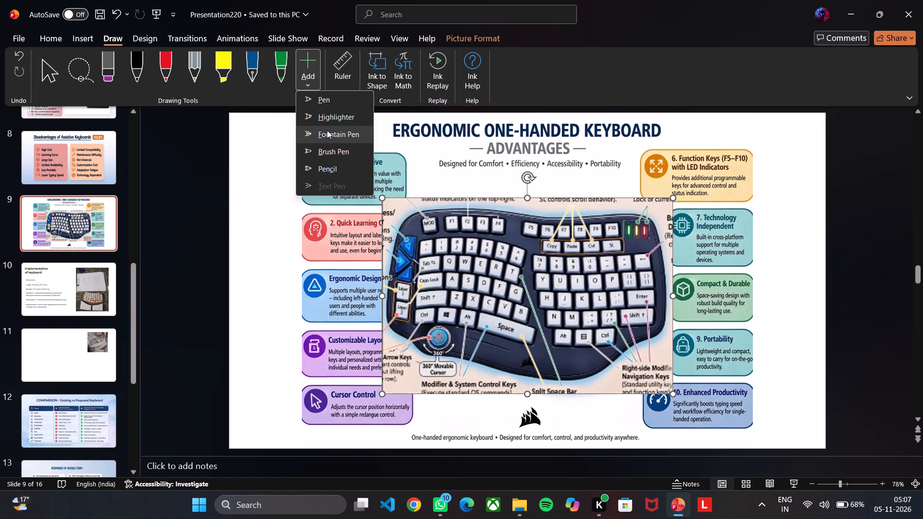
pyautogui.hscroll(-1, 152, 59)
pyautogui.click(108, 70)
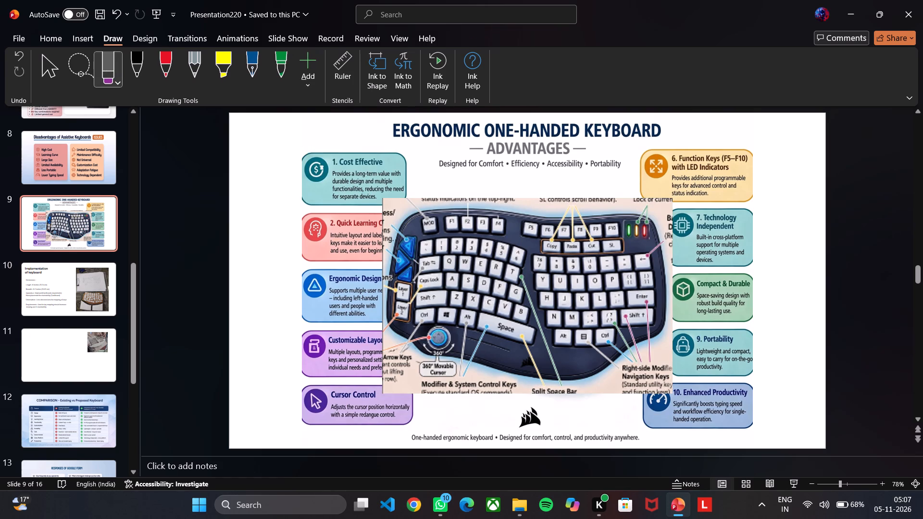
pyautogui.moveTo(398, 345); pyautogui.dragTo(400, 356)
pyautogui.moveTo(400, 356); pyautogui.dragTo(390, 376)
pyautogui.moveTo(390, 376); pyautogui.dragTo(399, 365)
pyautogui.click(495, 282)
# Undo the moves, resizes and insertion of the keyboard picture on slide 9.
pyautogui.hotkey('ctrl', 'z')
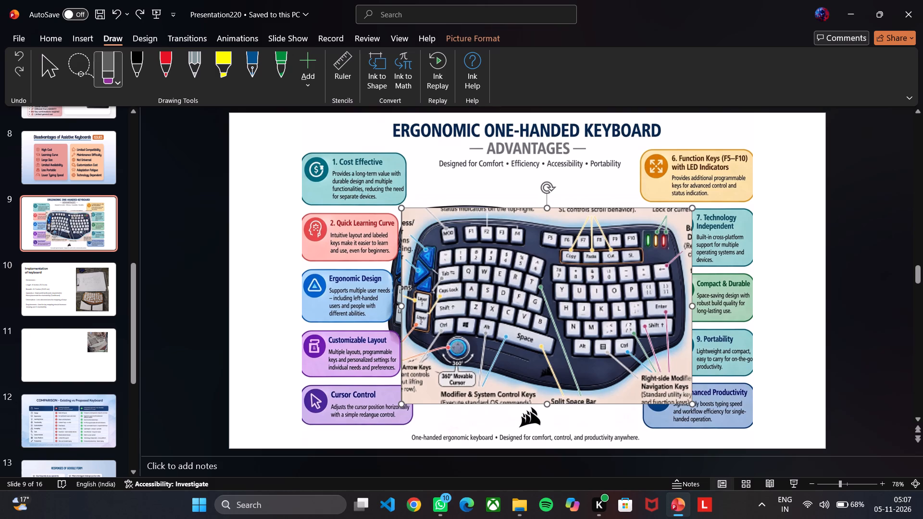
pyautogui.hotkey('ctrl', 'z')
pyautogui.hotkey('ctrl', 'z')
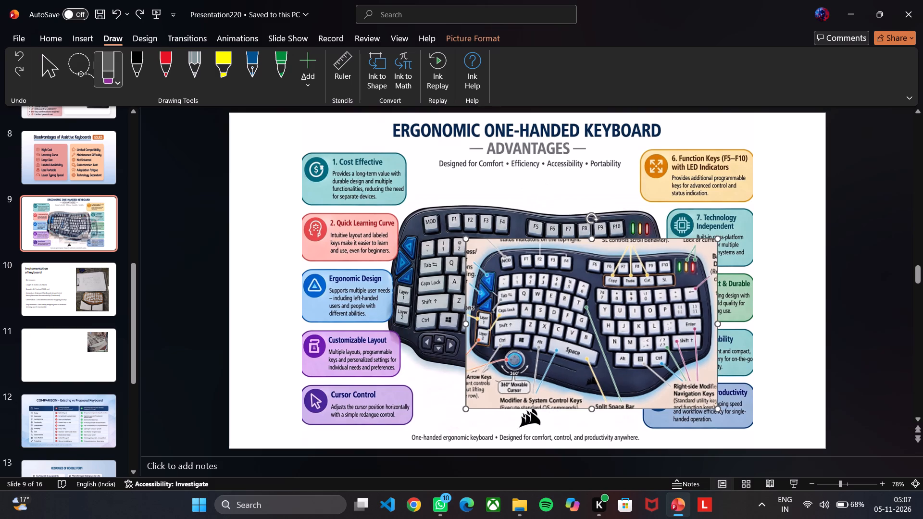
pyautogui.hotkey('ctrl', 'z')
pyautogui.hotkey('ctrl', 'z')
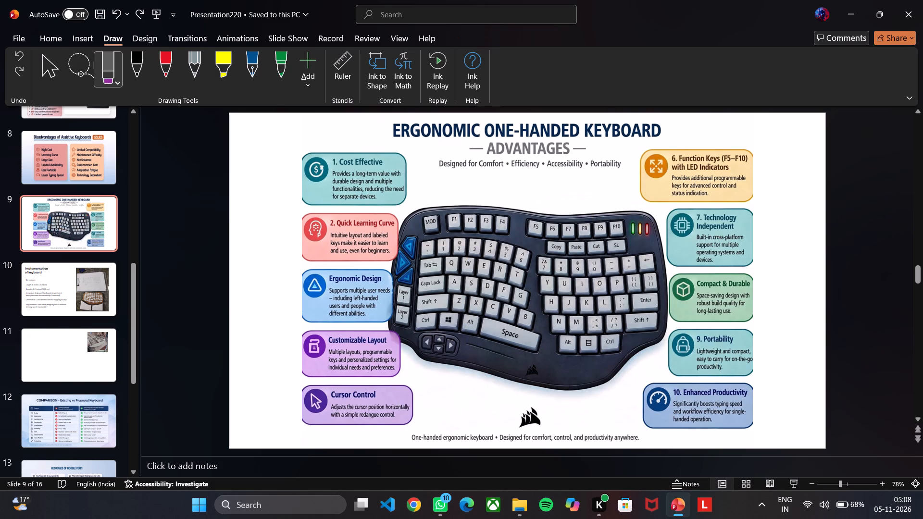
# Add a text box in the upper-left area of slide 11 containing the word "Implementation".
pyautogui.click(82, 351)
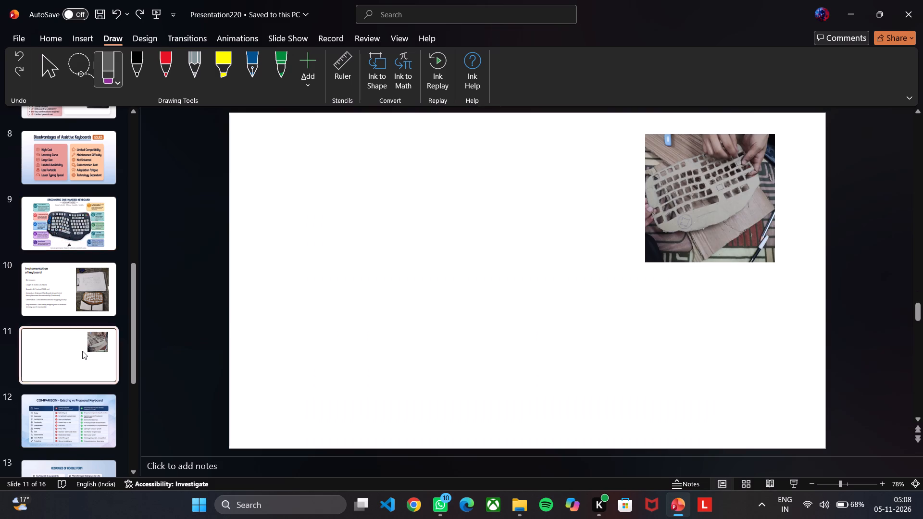
pyautogui.doubleClick(283, 150)
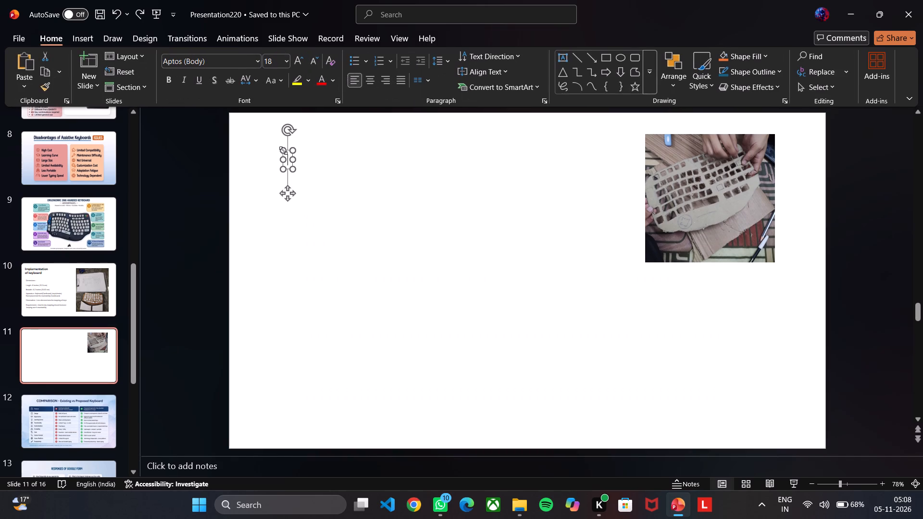
pyautogui.write('Imo')
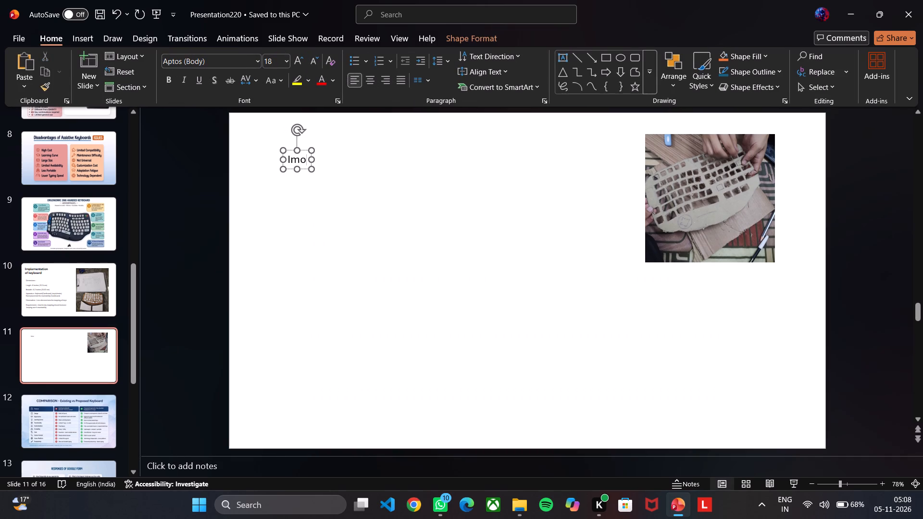
pyautogui.press('BackSpace')
pyautogui.write('plementation')
pyautogui.press('space')
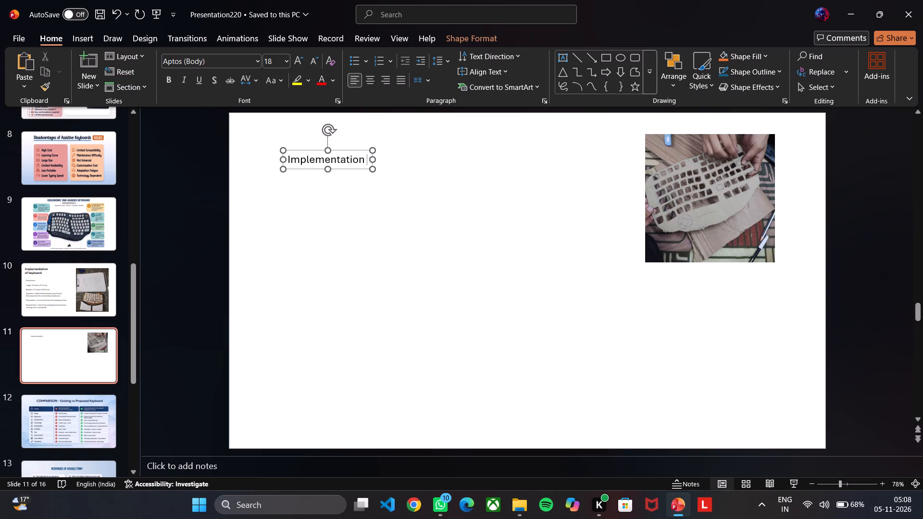
pyautogui.write('of')
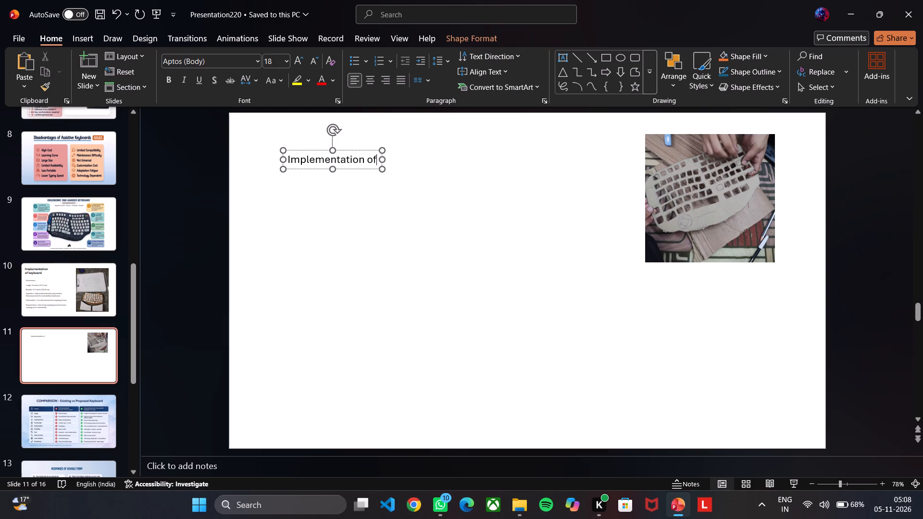
pyautogui.press('BackSpace')
pyautogui.press('BackSpace')
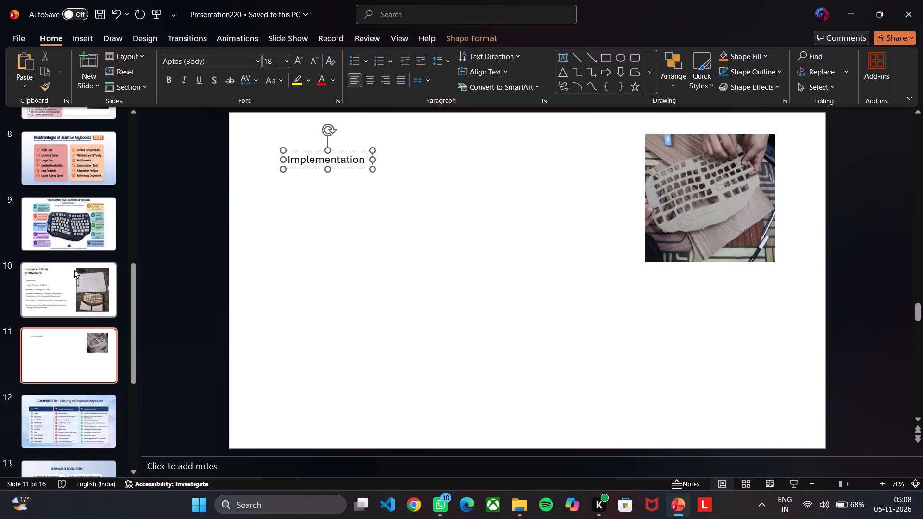
# Check the title wording on slide 10 and complete slide 11's heading as "Implementation of Keyboard".
pyautogui.click(68, 282)
pyautogui.click(87, 348)
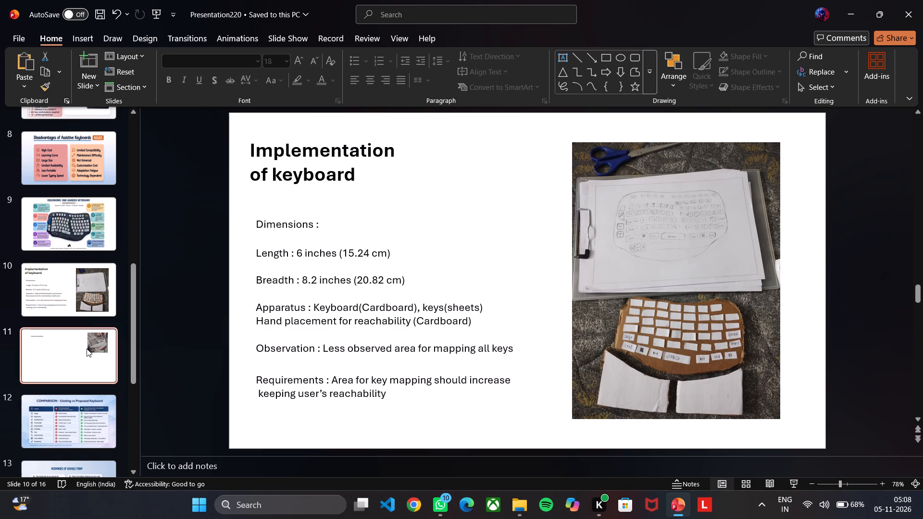
pyautogui.click(380, 157)
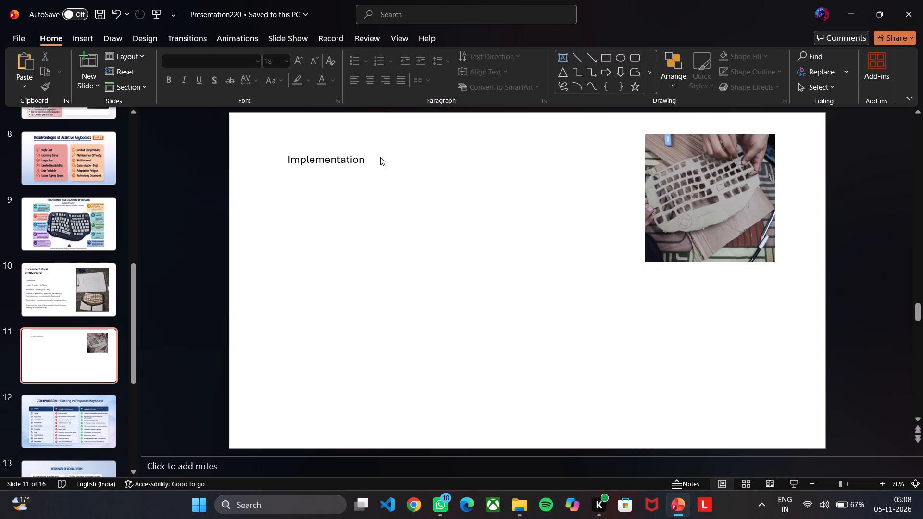
pyautogui.doubleClick(380, 157)
pyautogui.doubleClick(348, 158)
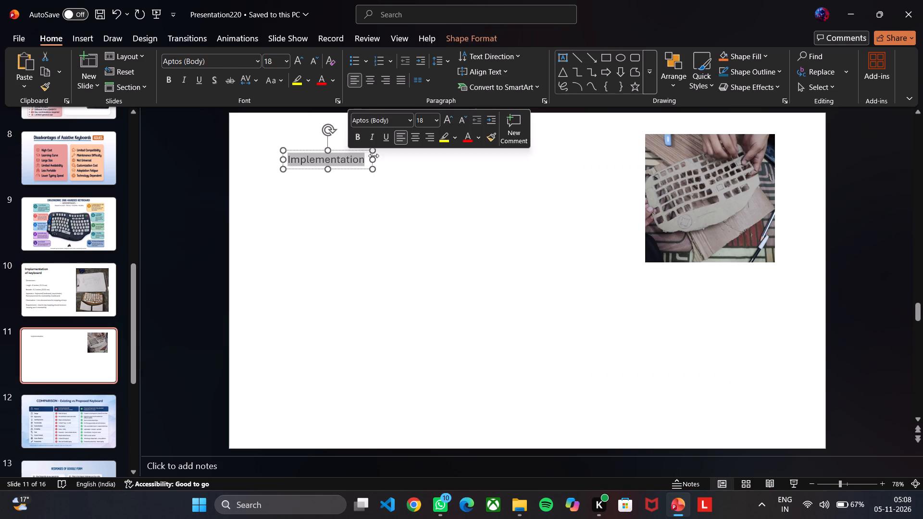
pyautogui.click(365, 158)
pyautogui.press('space')
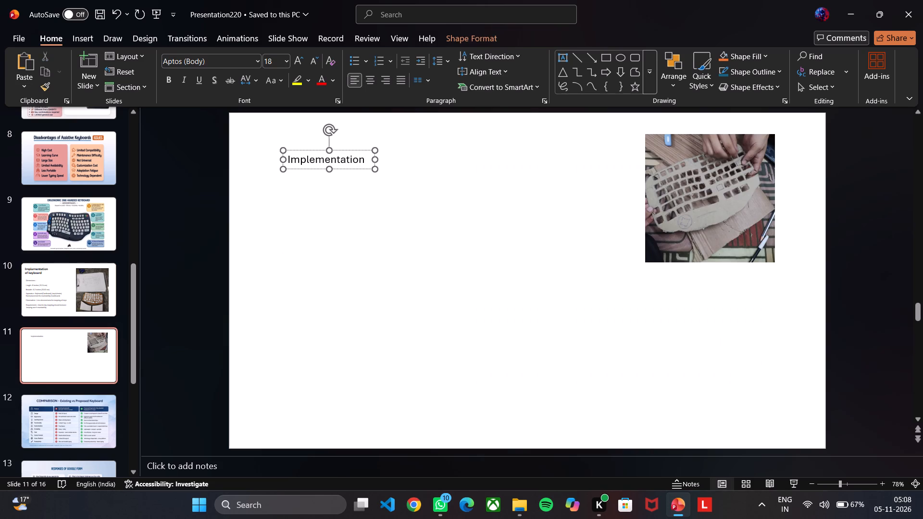
pyautogui.write('of Keyboard')
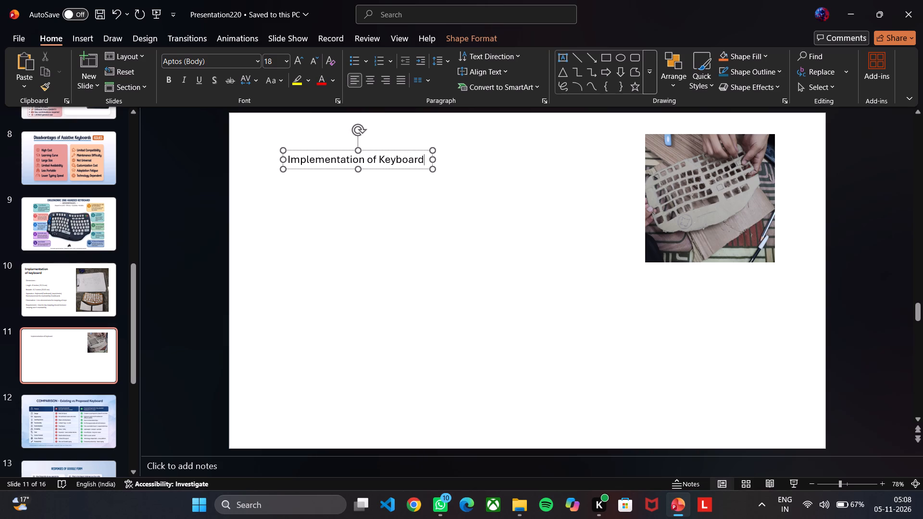
# Make the whole "Implementation of Keyboard" heading bold and increase its font size to 24.
pyautogui.moveTo(289, 159); pyautogui.dragTo(316, 161)
pyautogui.moveTo(316, 161); pyautogui.dragTo(436, 167)
pyautogui.click(448, 148)
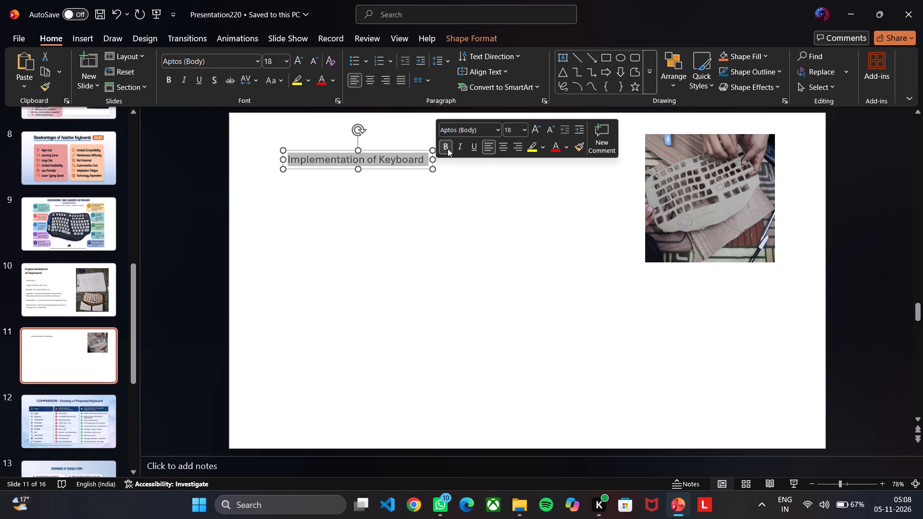
pyautogui.click(538, 128)
pyautogui.click(538, 128)
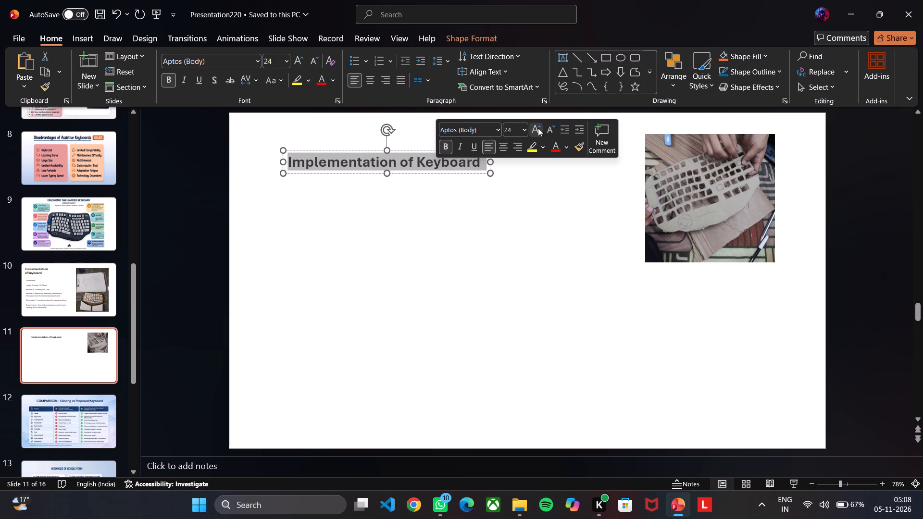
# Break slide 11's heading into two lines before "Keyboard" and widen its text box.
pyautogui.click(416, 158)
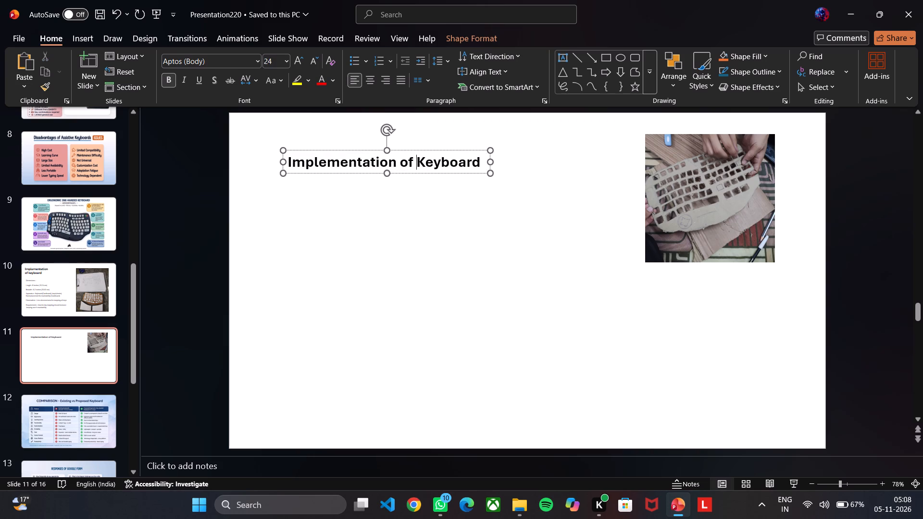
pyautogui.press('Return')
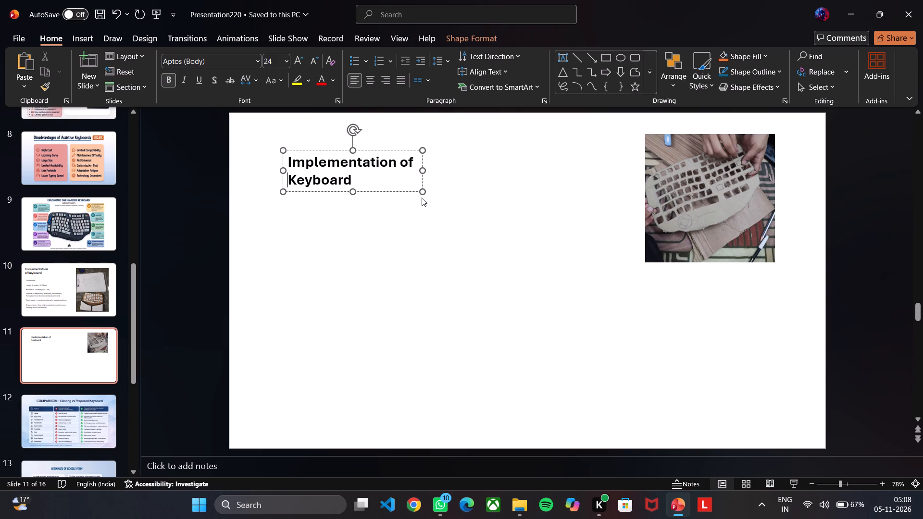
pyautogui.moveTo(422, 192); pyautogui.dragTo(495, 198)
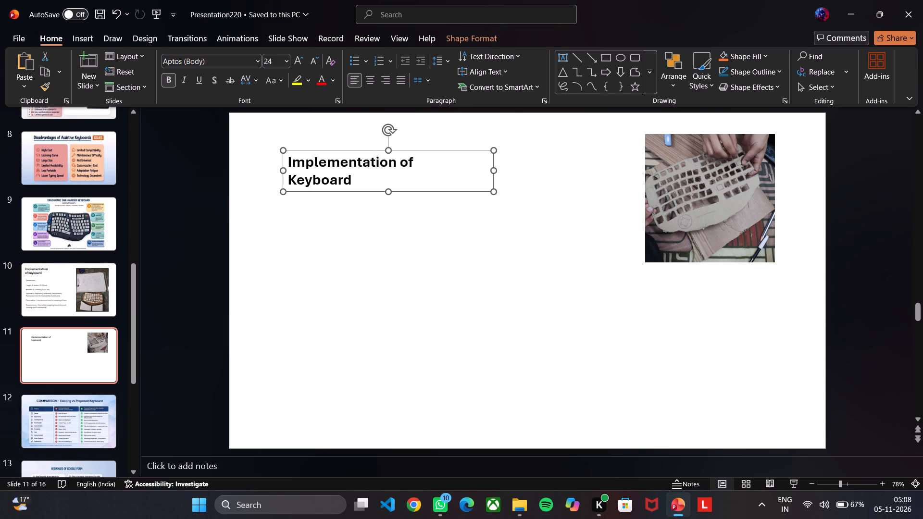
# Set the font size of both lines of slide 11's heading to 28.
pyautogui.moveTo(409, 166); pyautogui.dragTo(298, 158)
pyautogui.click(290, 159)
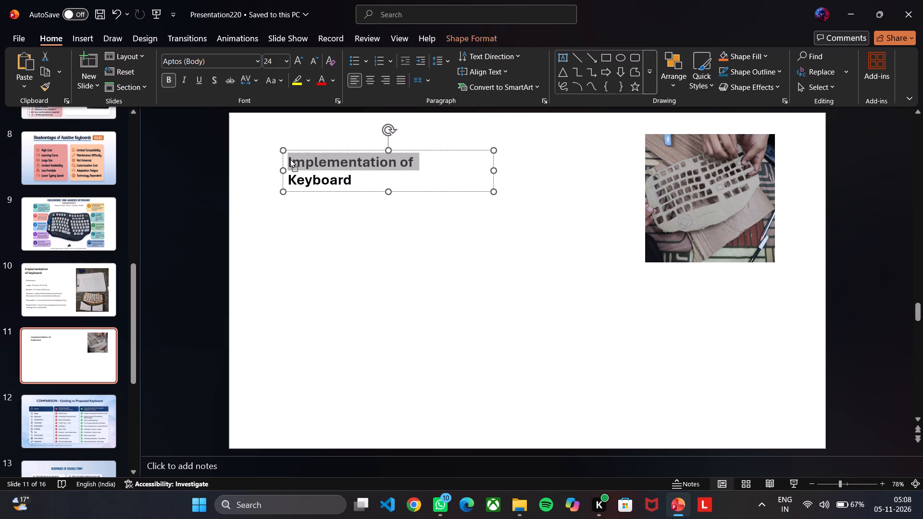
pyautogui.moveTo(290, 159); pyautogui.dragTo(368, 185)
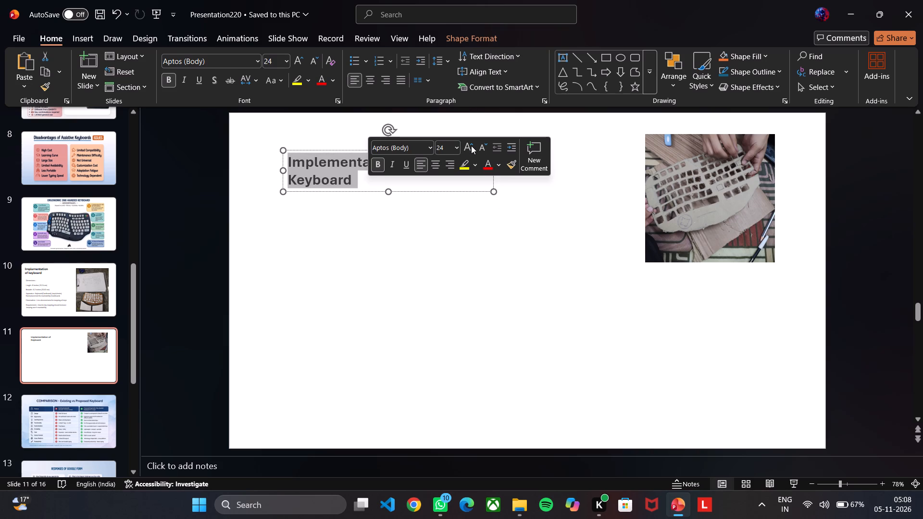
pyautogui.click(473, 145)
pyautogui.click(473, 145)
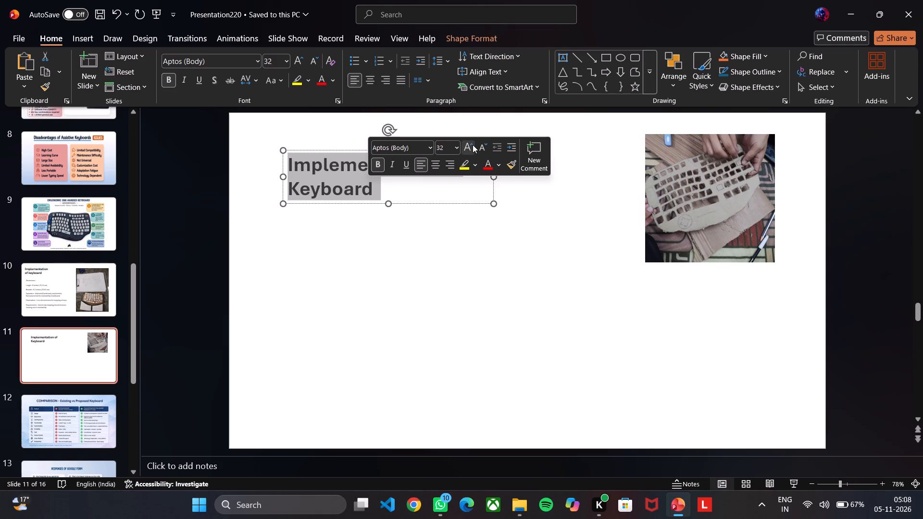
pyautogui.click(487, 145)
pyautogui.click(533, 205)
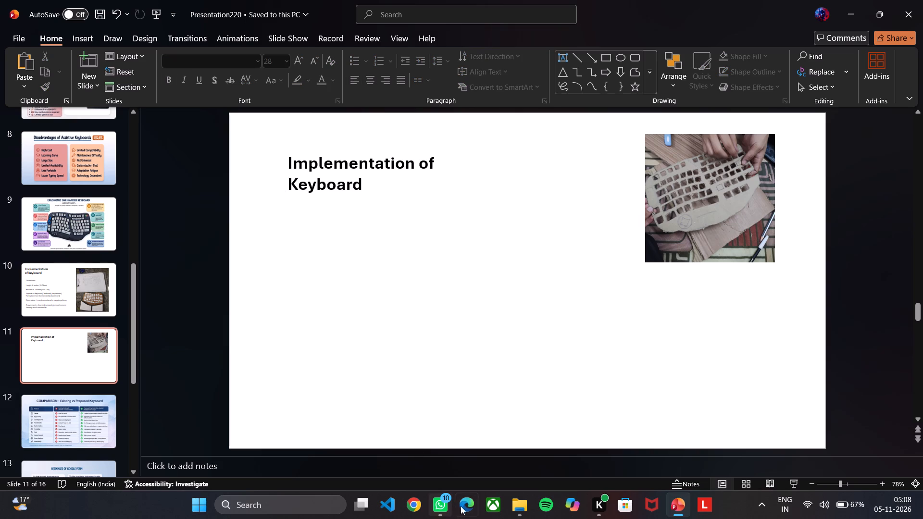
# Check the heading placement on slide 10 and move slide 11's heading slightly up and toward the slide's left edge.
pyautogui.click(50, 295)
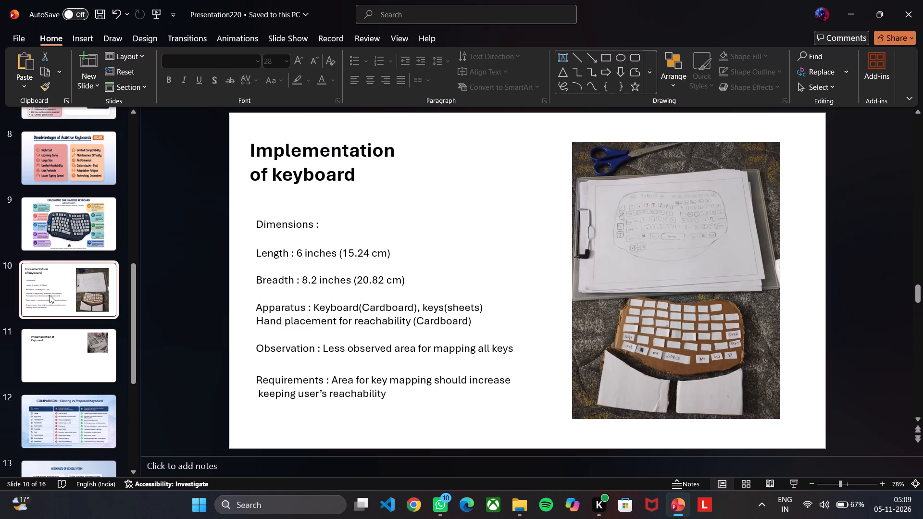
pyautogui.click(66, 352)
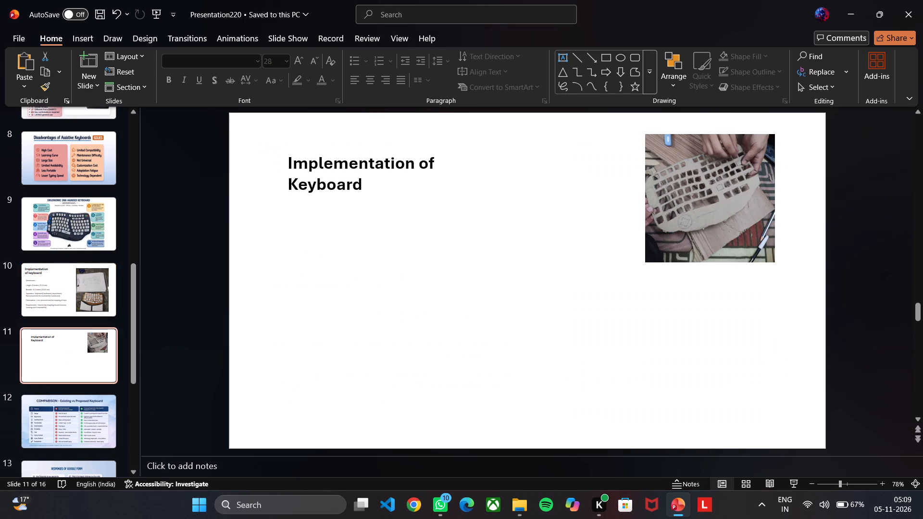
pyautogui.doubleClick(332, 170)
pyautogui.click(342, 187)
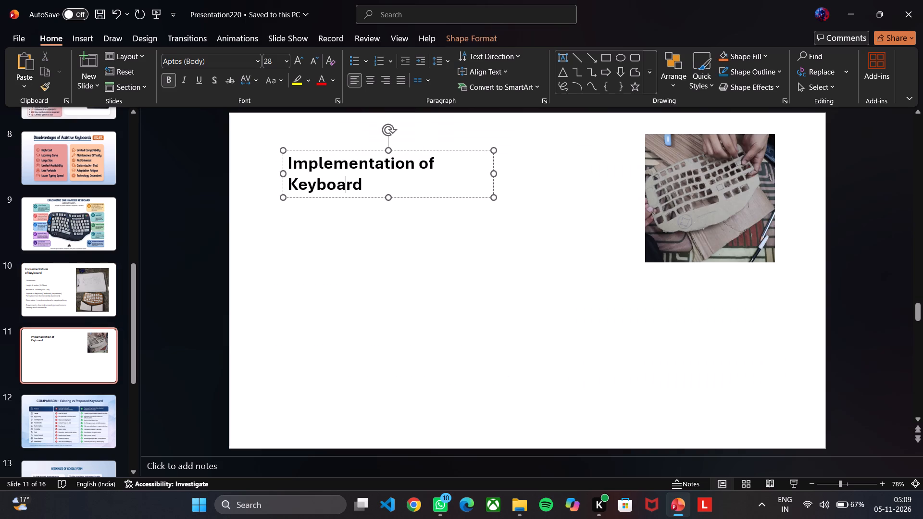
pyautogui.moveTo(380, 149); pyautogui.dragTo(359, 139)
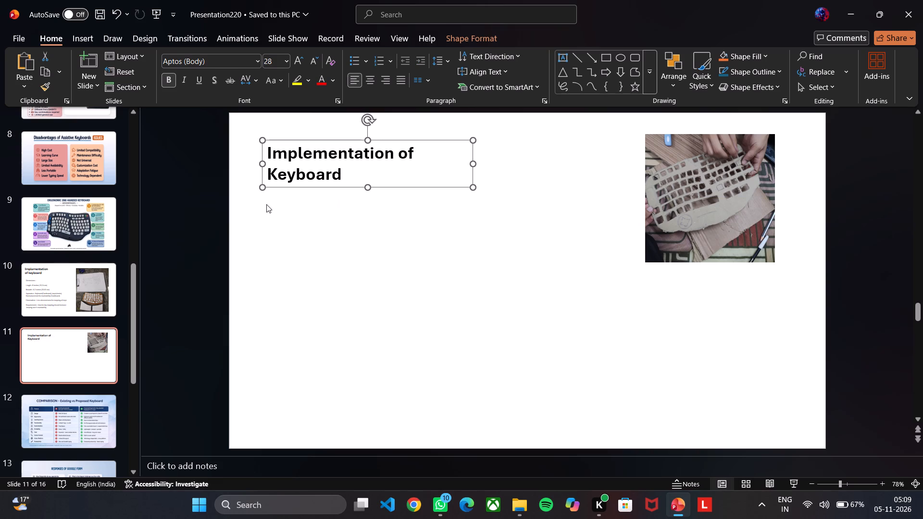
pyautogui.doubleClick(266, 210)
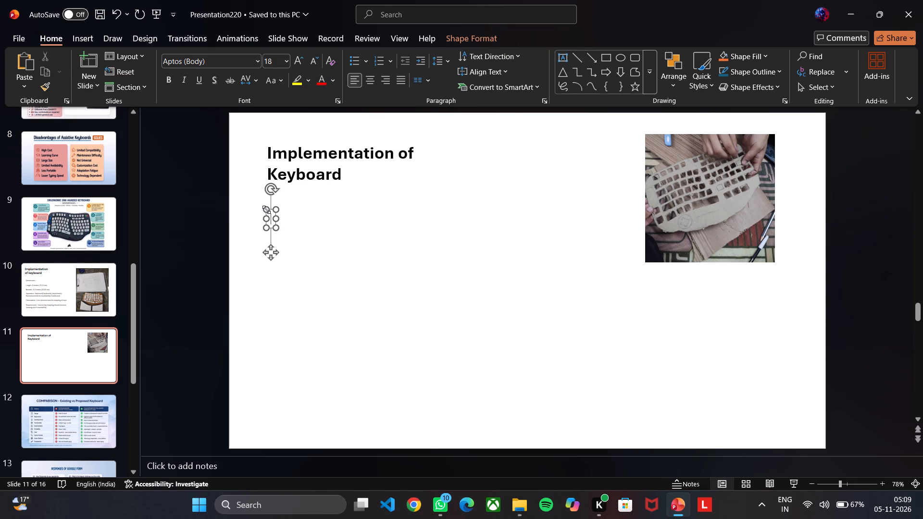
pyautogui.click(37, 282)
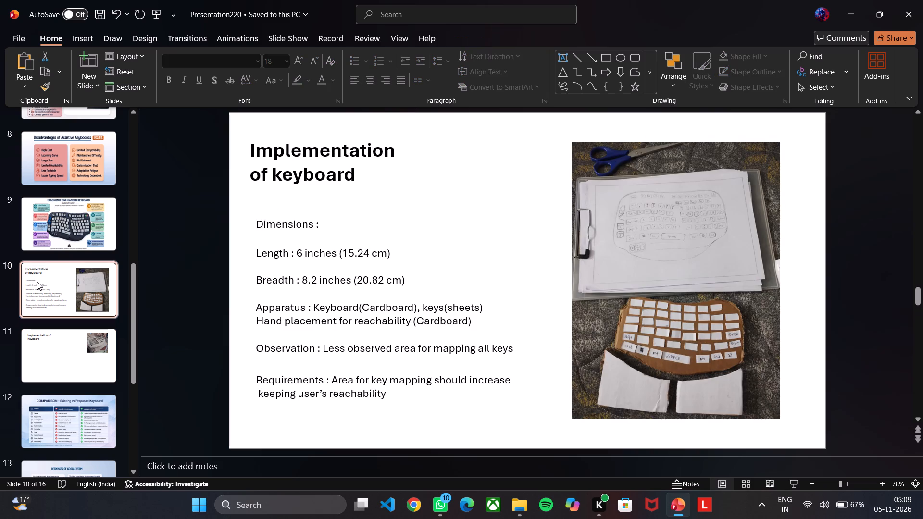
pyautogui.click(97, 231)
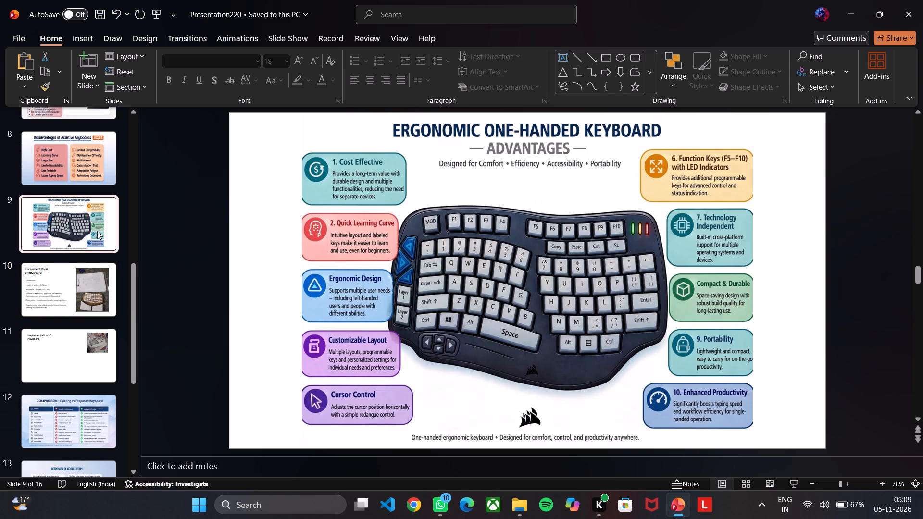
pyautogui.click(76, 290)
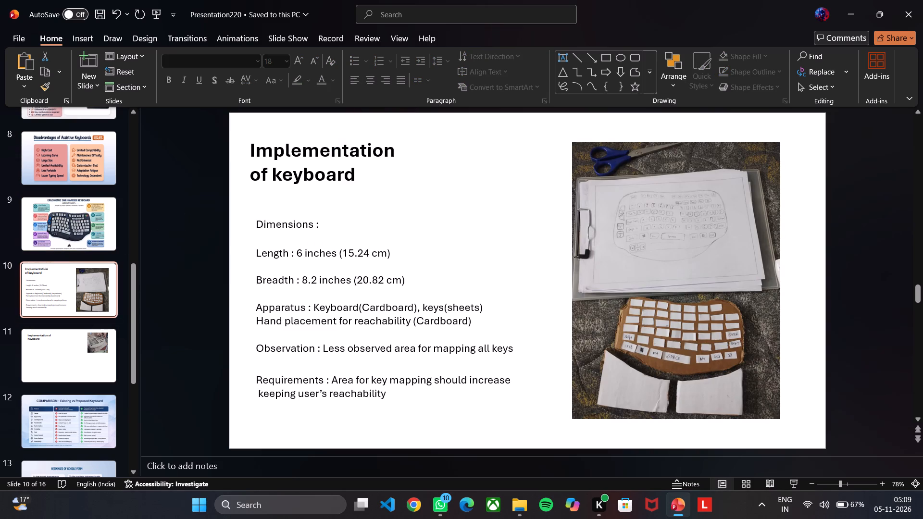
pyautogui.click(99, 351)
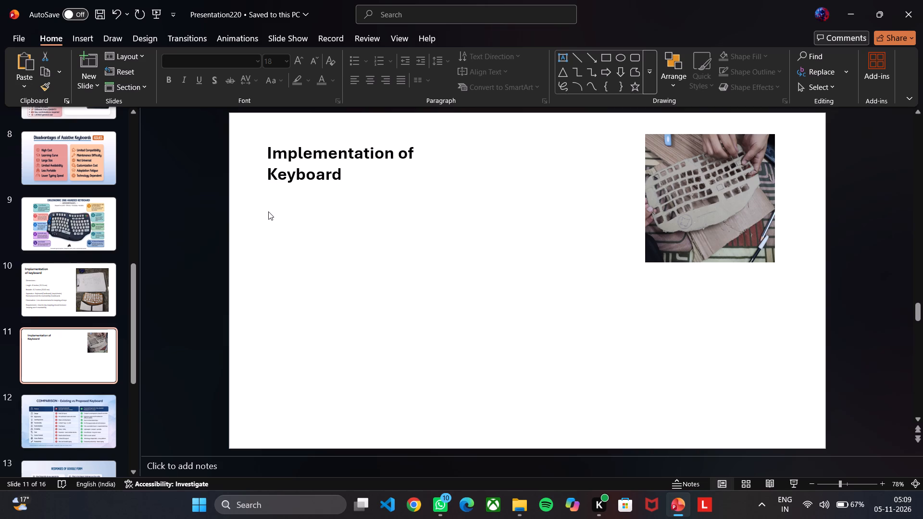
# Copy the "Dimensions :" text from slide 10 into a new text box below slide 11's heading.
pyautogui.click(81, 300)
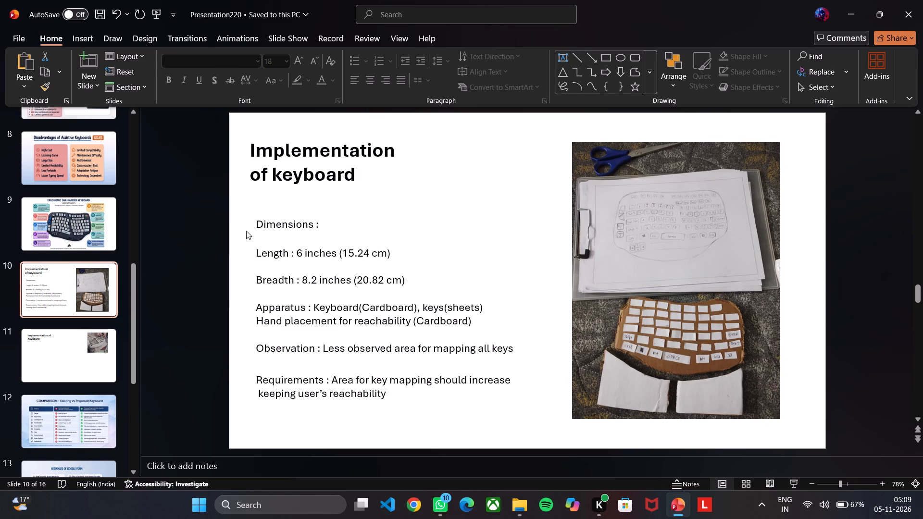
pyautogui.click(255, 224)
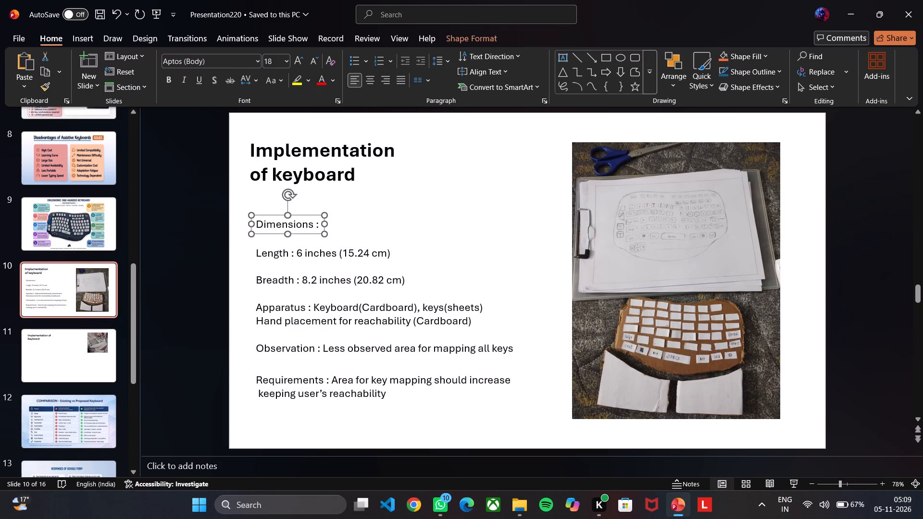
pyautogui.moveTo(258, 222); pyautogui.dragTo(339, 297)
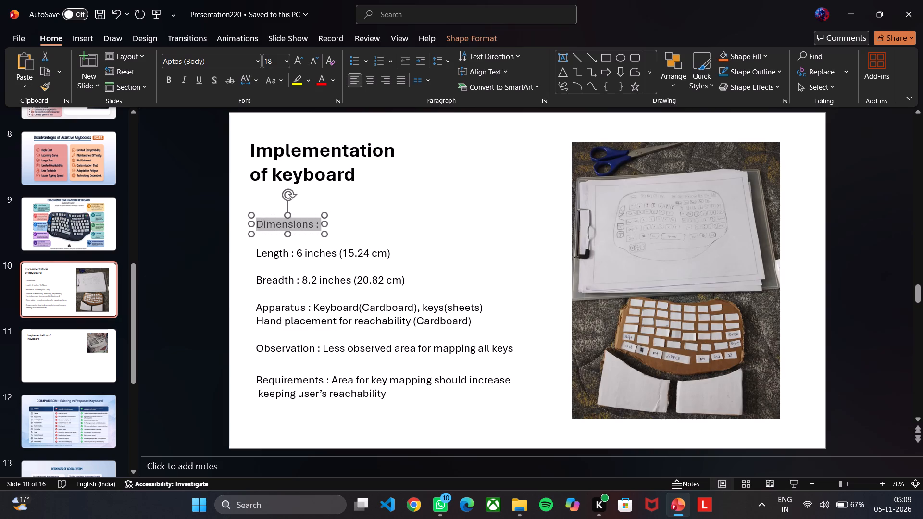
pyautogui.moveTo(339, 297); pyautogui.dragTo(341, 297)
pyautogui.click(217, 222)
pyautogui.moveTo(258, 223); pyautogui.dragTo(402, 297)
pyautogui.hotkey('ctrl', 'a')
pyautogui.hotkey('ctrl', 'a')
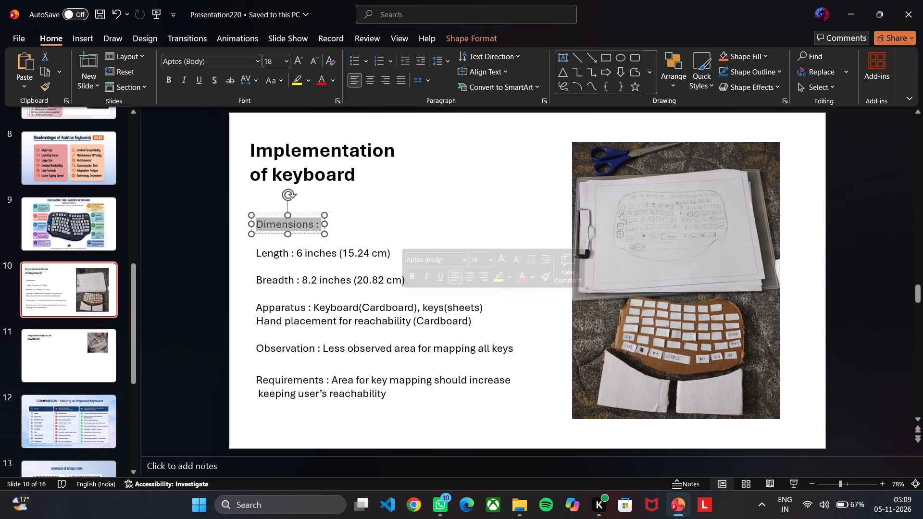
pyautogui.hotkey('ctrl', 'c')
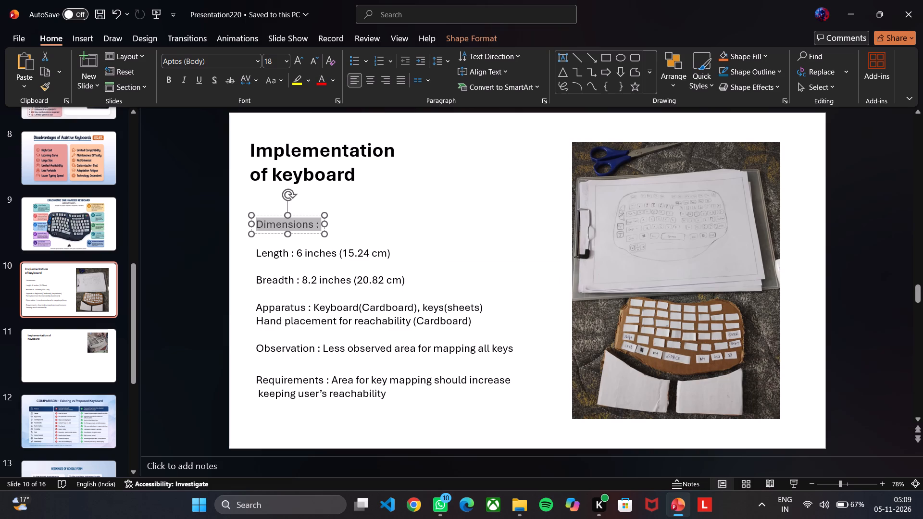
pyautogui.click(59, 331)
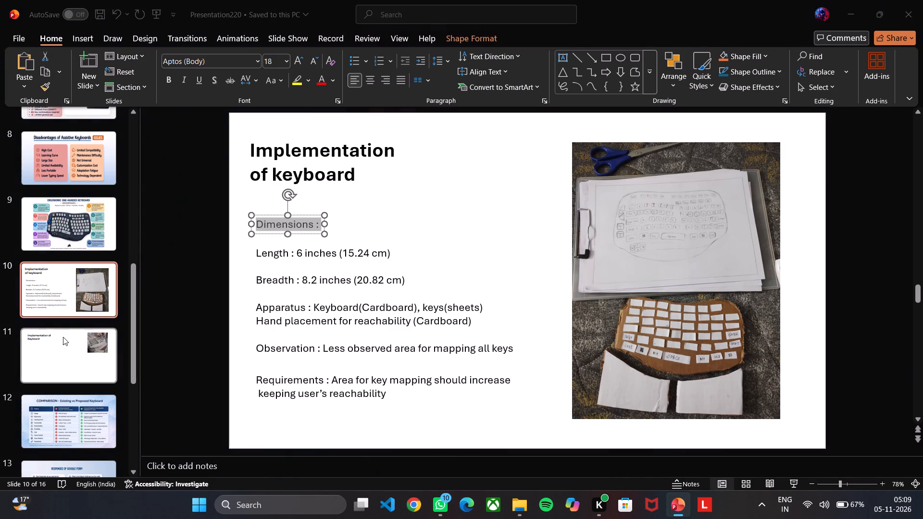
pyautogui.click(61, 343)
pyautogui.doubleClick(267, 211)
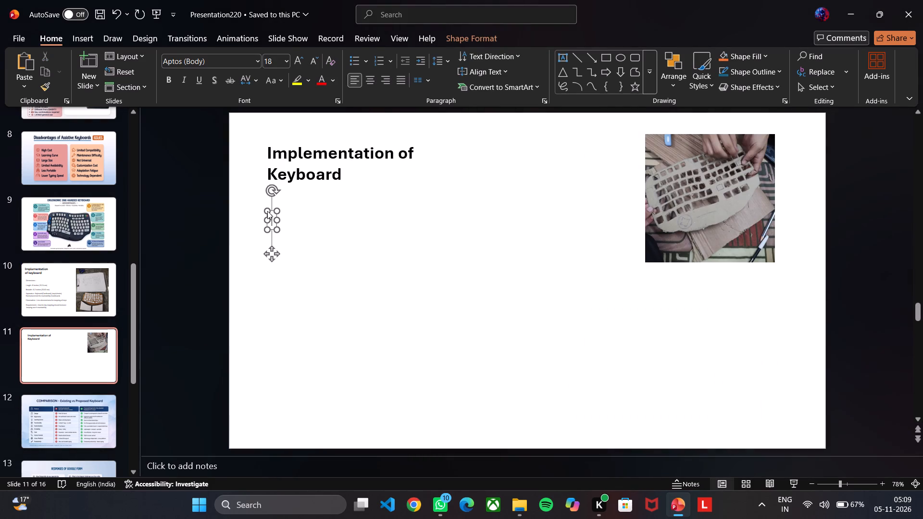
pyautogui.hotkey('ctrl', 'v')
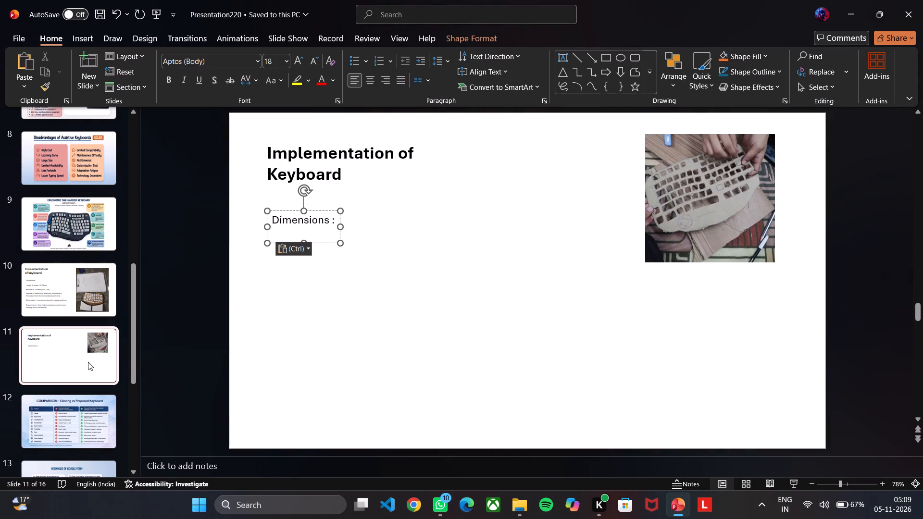
# Copy all of slide 10's text boxes and its photo together, keeping their original layout.
pyautogui.click(81, 270)
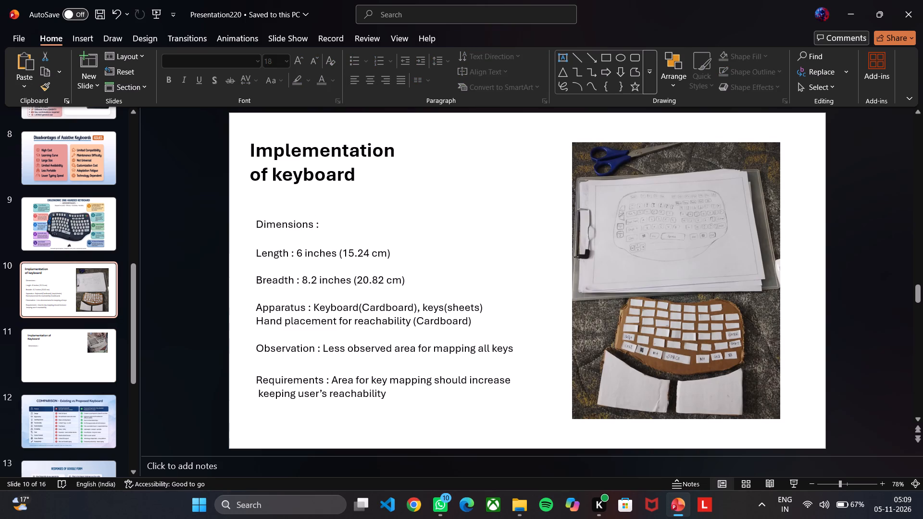
pyautogui.moveTo(255, 249); pyautogui.dragTo(271, 250)
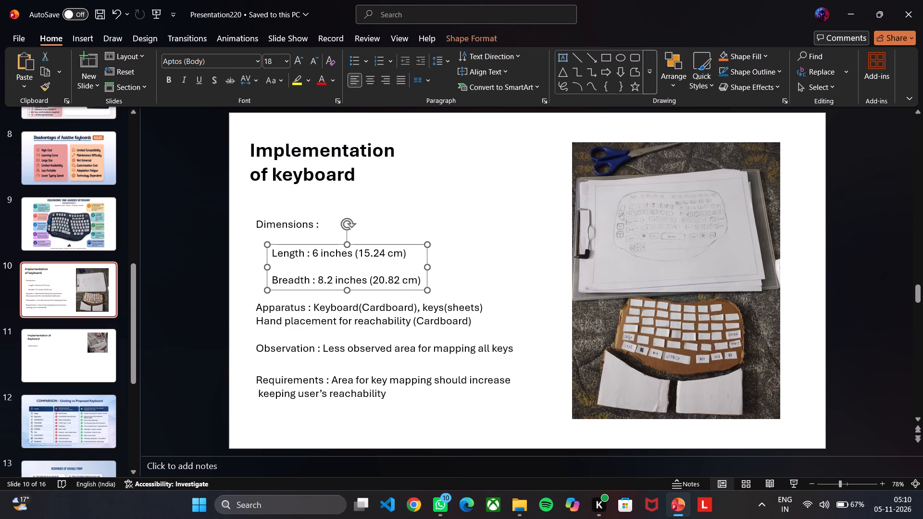
pyautogui.hotkey('ctrl', 'z')
pyautogui.hotkey('ctrl', 'a')
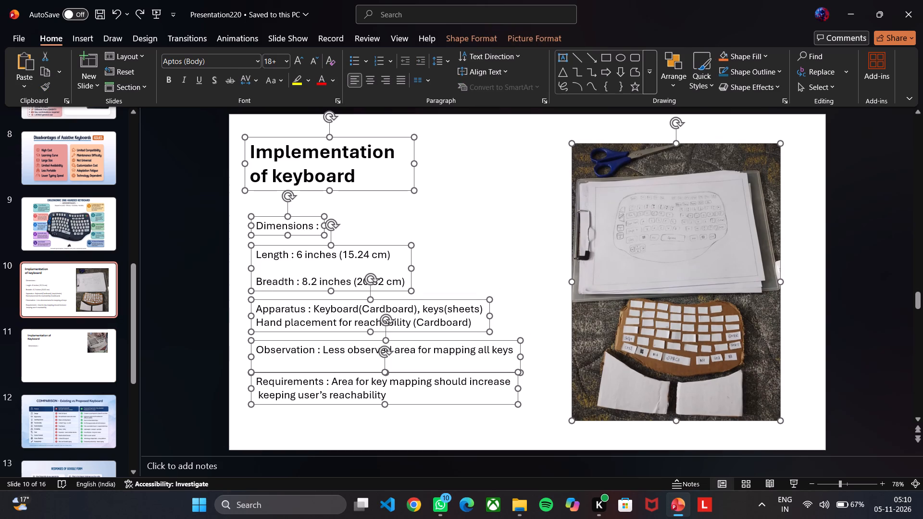
pyautogui.hotkey('ctrl', 'c')
# Delete the "Dimensions :" text box and clear the heading text "Implementation of Keyboard" on slide 11.
pyautogui.click(67, 346)
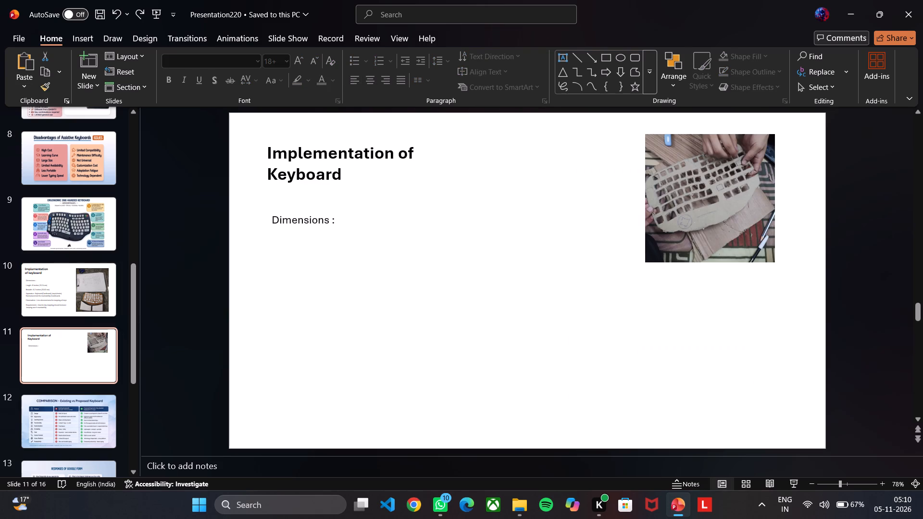
pyautogui.doubleClick(339, 218)
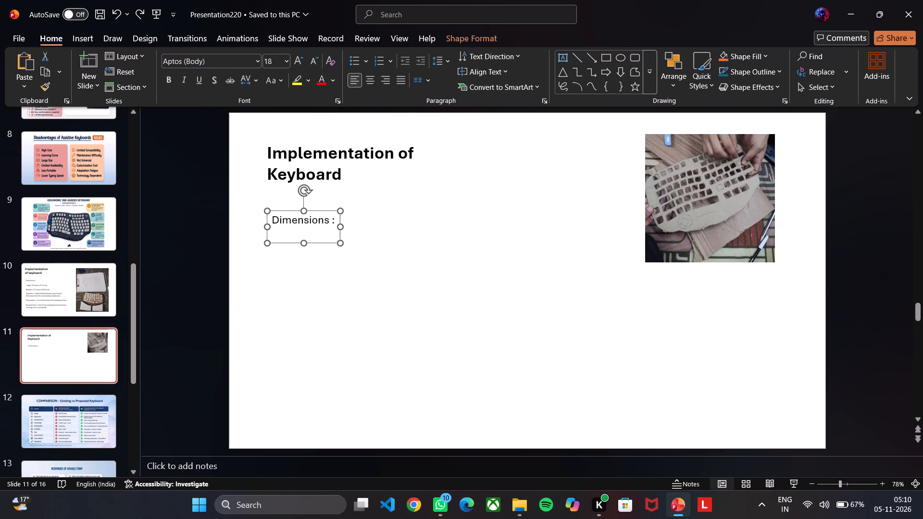
pyautogui.press('BackSpace')
pyautogui.click(320, 146)
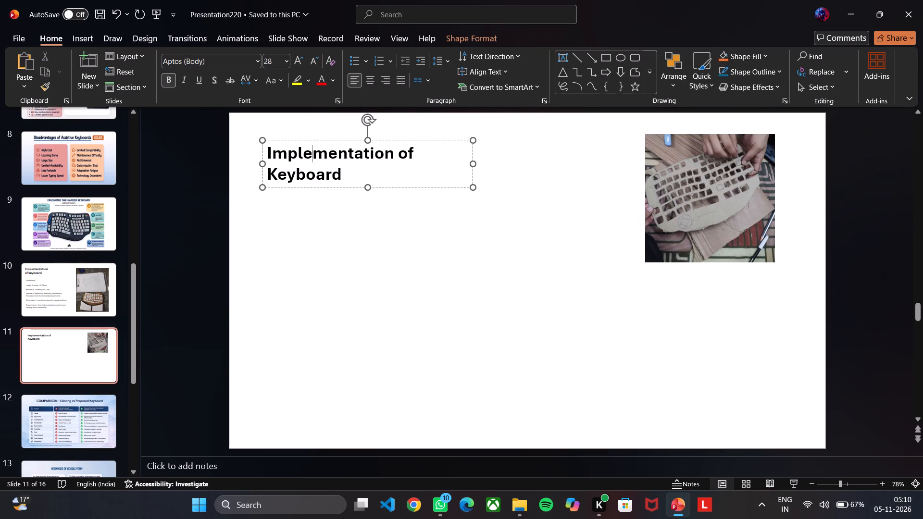
pyautogui.press('BackSpace')
pyautogui.hotkey('ctrl', 'a')
pyautogui.press(']')
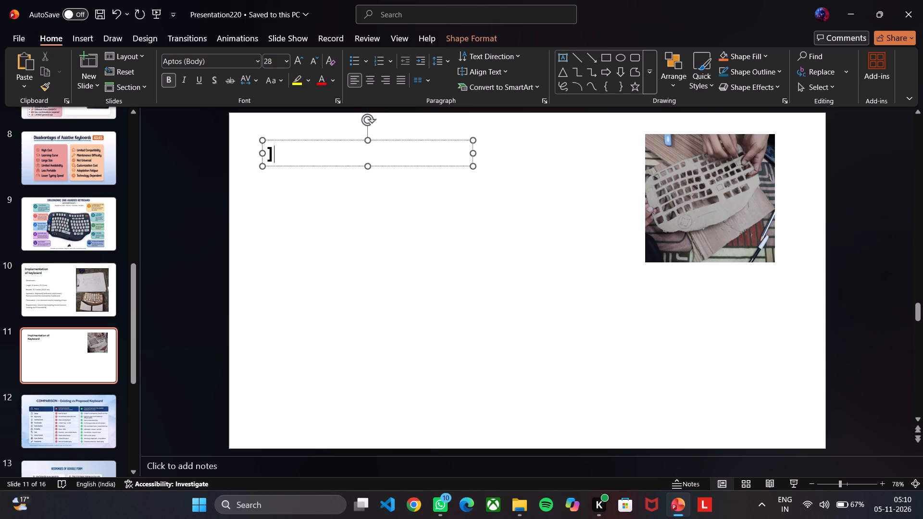
# Paste the copied slide 10 text boxes and photo onto slide 11.
pyautogui.hotkey('ctrl', 'v')
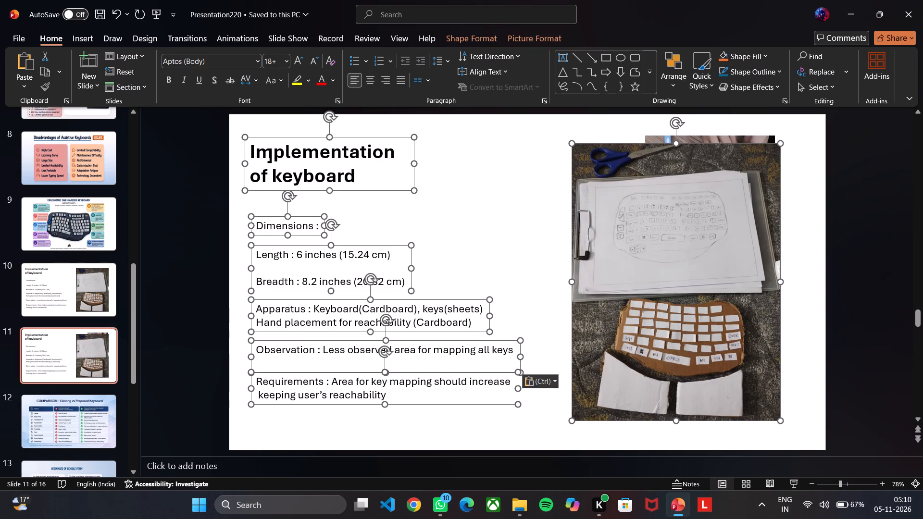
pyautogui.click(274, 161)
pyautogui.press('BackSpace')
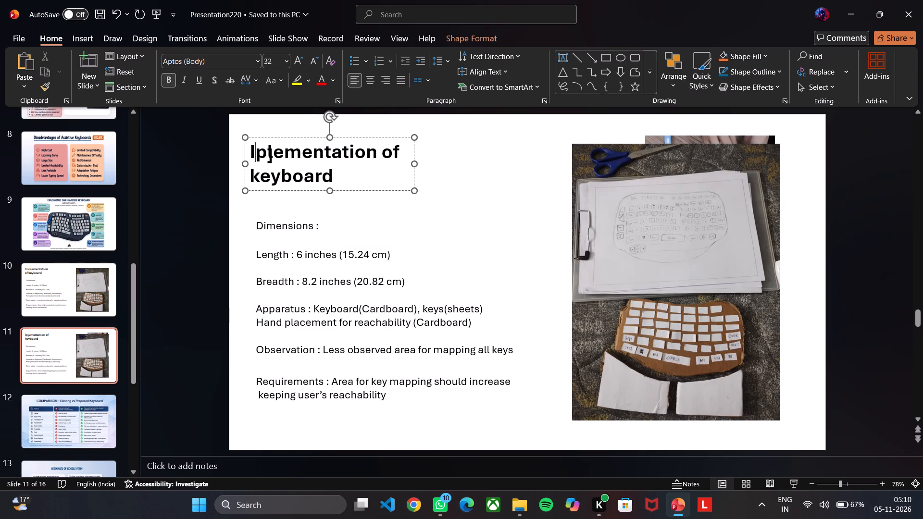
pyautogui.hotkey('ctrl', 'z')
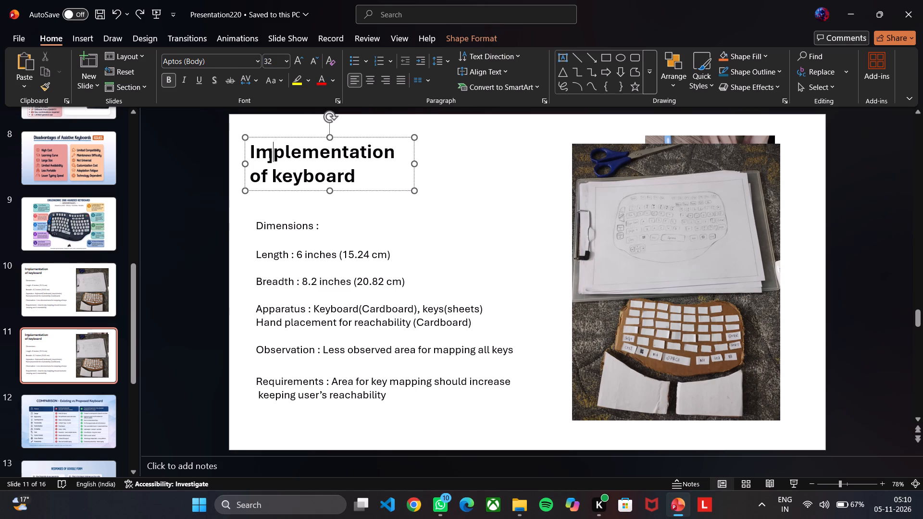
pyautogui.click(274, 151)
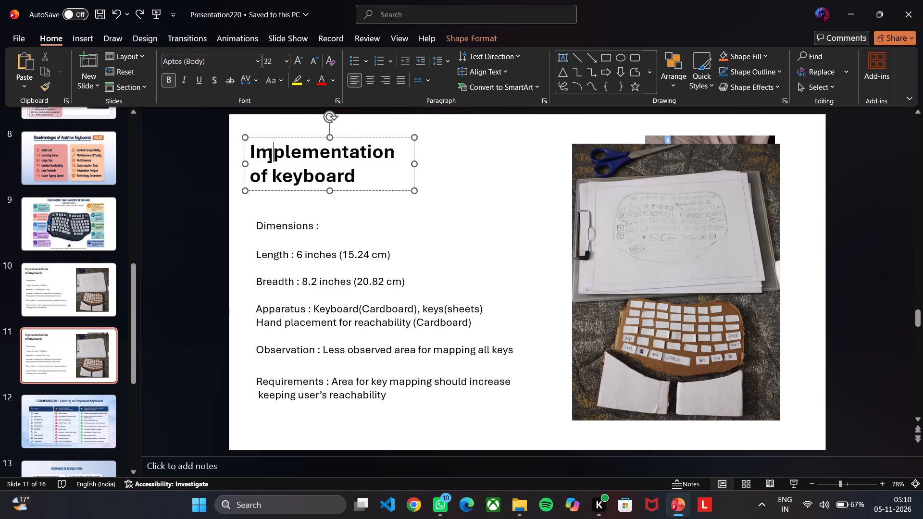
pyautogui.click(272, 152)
# Undo the paste, clear the leftover heading character on slide 11, and paste the slide 10 text boxes and photo again.
pyautogui.hotkey('ctrl', 'z')
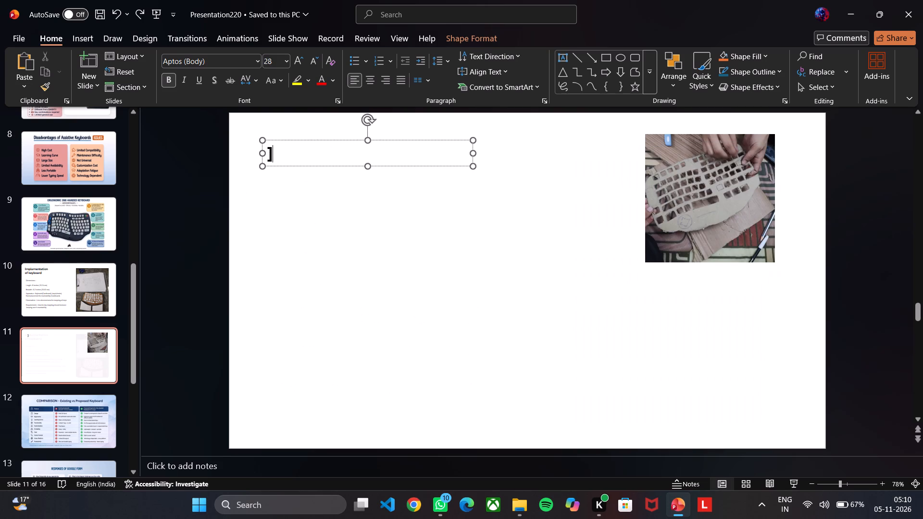
pyautogui.press('BackSpace')
pyautogui.hotkey('ctrl', 'v')
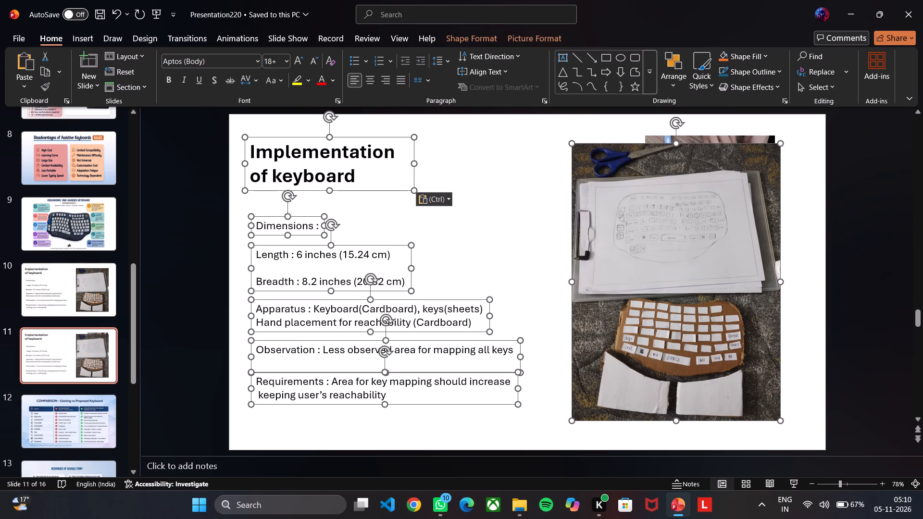
pyautogui.click(415, 244)
pyautogui.click(433, 229)
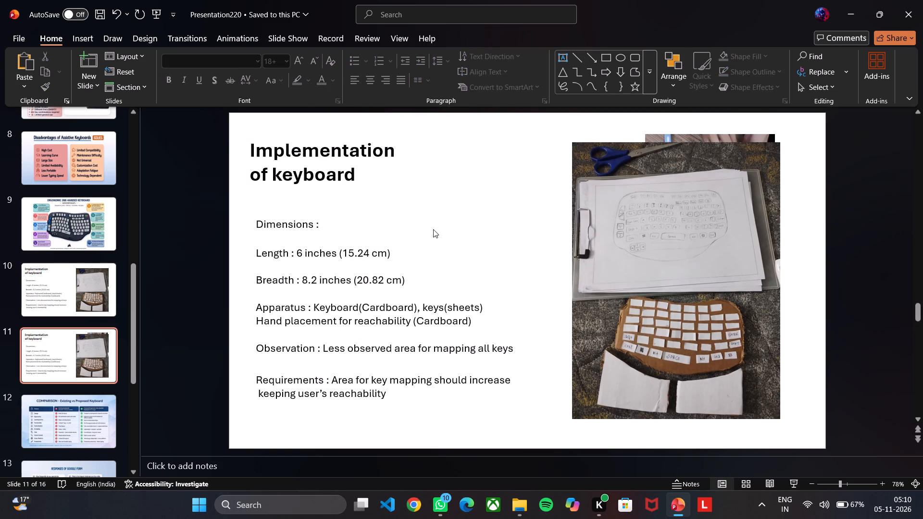
# Set the Length value on slide 11 to 7.2 inches, leaving the centimetre figure as it is.
pyautogui.click(301, 251)
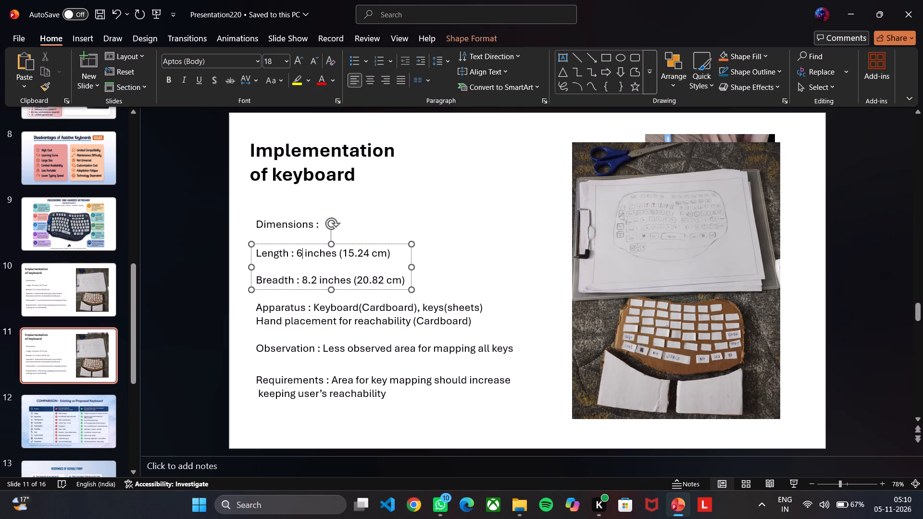
pyautogui.press('BackSpace')
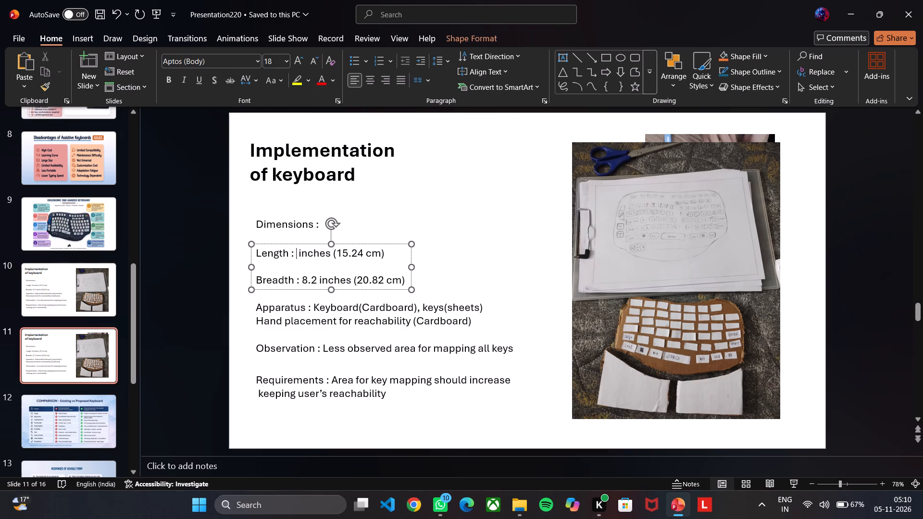
pyautogui.press('7')
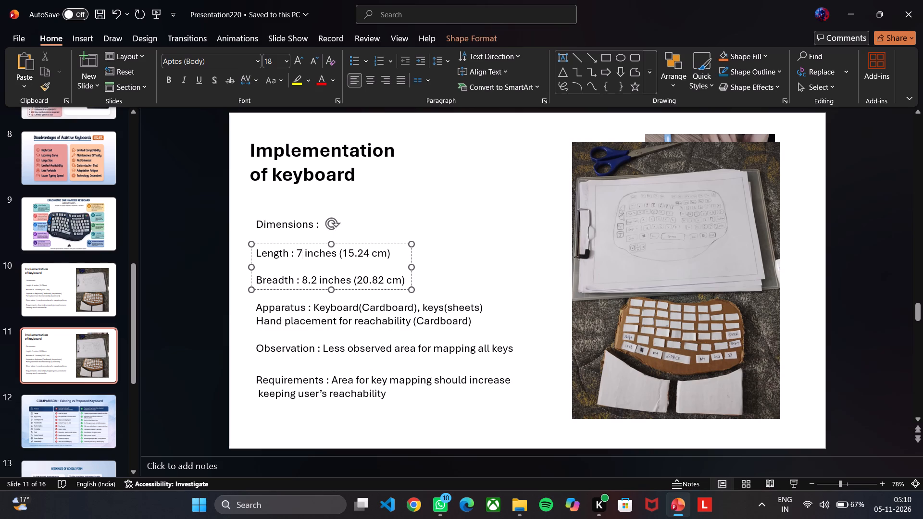
pyautogui.write('.2')
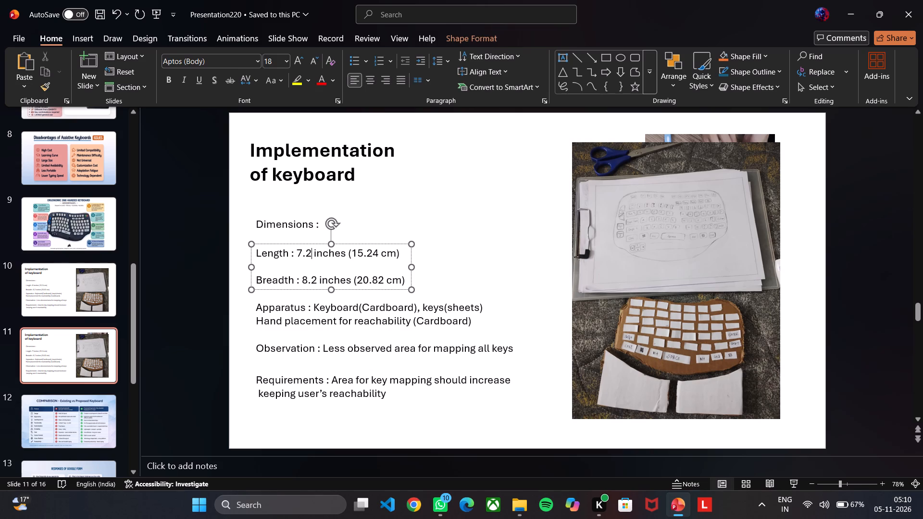
# Set the Breadth value on slide 11 to 9 inches, leaving the centimetre figure as it is.
pyautogui.click(316, 280)
pyautogui.write('==')
pyautogui.press('BackSpace')
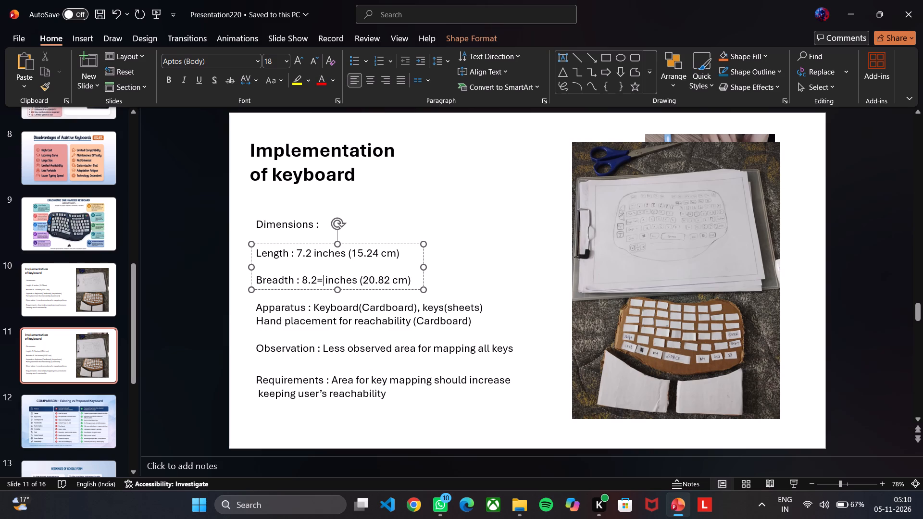
pyautogui.press('BackSpace')
pyautogui.press('BackSpace')
pyautogui.press('BackSpace')
pyautogui.press('BackSpace')
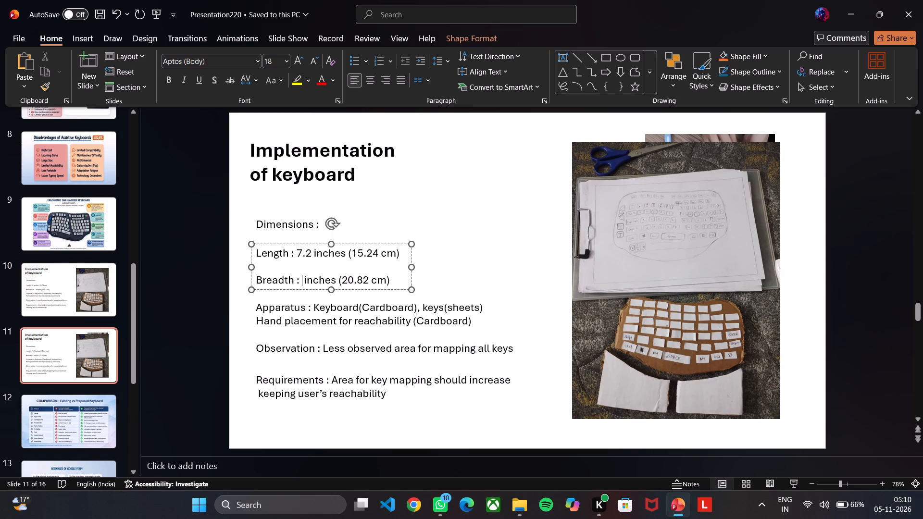
pyautogui.press('9')
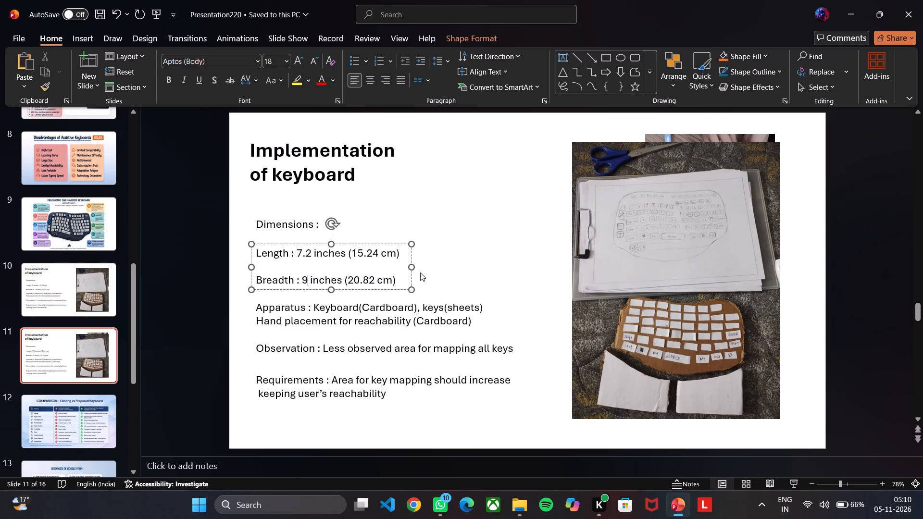
pyautogui.click(384, 268)
pyautogui.click(434, 284)
# Clear the text following the "Observation :" label on slide 11, keeping the label itself.
pyautogui.click(513, 346)
pyautogui.press('BackSpace')
pyautogui.press('BackSpace')
pyautogui.press('BackSpace')
pyautogui.press('BackSpace')
pyautogui.press('BackSpace')
pyautogui.press('BackSpace')
pyautogui.press('BackSpace')
pyautogui.press('BackSpace')
pyautogui.press('BackSpace')
pyautogui.press('BackSpace')
pyautogui.press('BackSpace')
pyautogui.press('BackSpace')
pyautogui.press('BackSpace')
pyautogui.press('BackSpace')
pyautogui.press('BackSpace')
pyautogui.press('BackSpace')
pyautogui.press('BackSpace')
pyautogui.press('BackSpace')
pyautogui.press('BackSpace')
pyautogui.press('BackSpace')
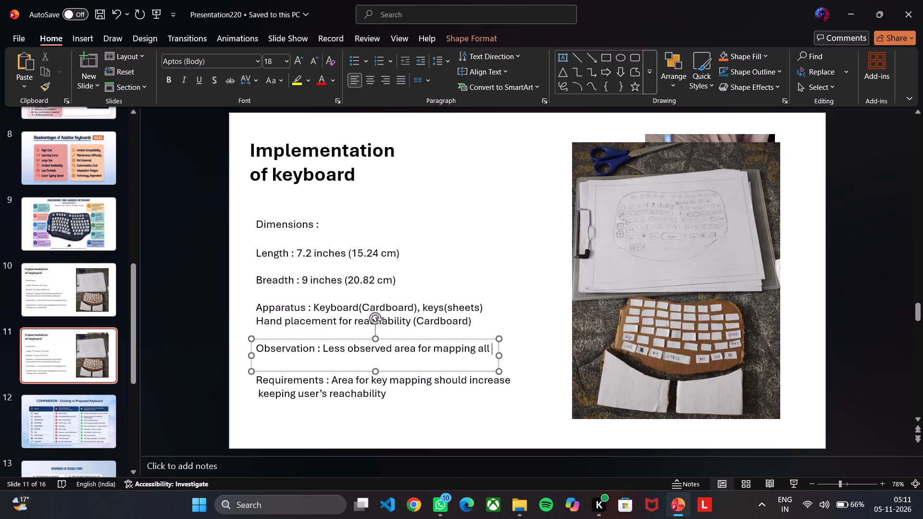
pyautogui.press('BackSpace')
pyautogui.press('BackSpace')
pyautogui.press('BackSpace')
pyautogui.press('BackSpace')
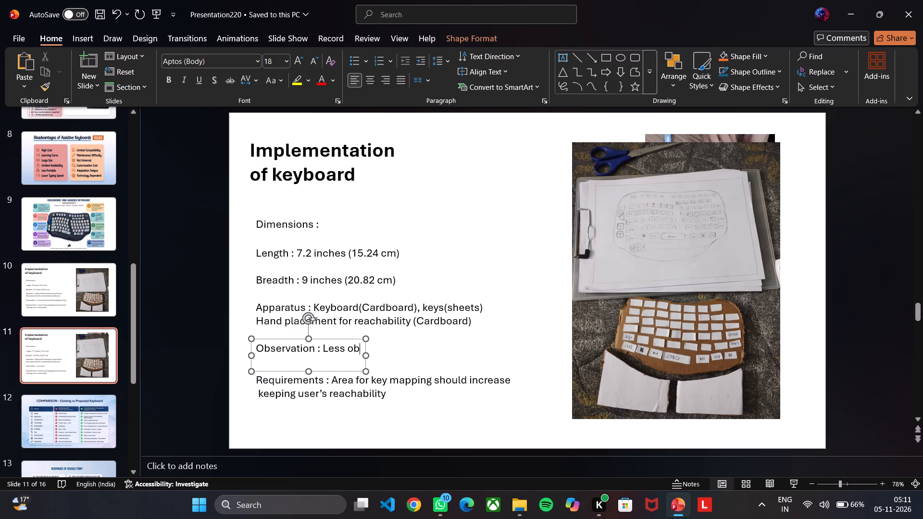
pyautogui.press('BackSpace')
pyautogui.press('BackSpace')
pyautogui.press('BackSpace')
pyautogui.press('BackSpace')
pyautogui.press('BackSpace')
pyautogui.press('BackSpace')
pyautogui.press('BackSpace')
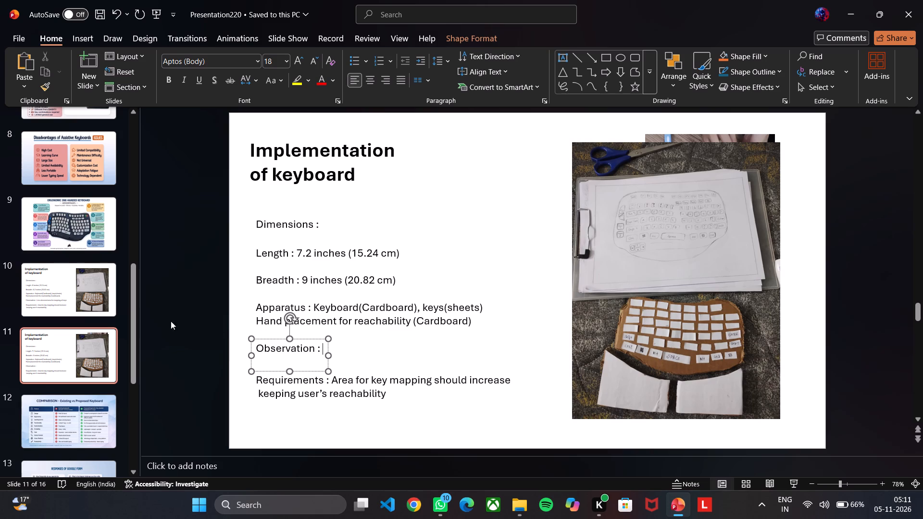
# Delete the pasted slide 10 photo that covers the new prototype photo on slide 11.
pyautogui.scroll(-8, 30, 299)
pyautogui.scroll(4, 30, 299)
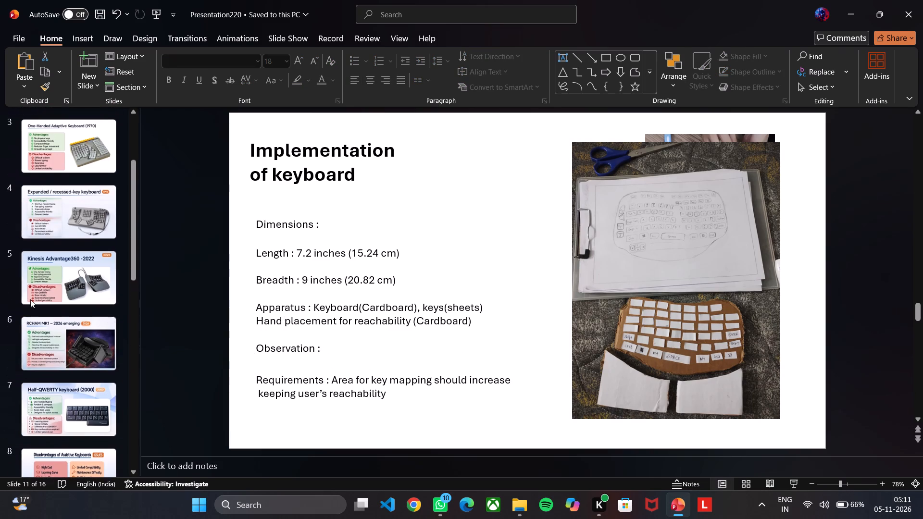
pyautogui.scroll(-2, 55, 313)
pyautogui.click(597, 296)
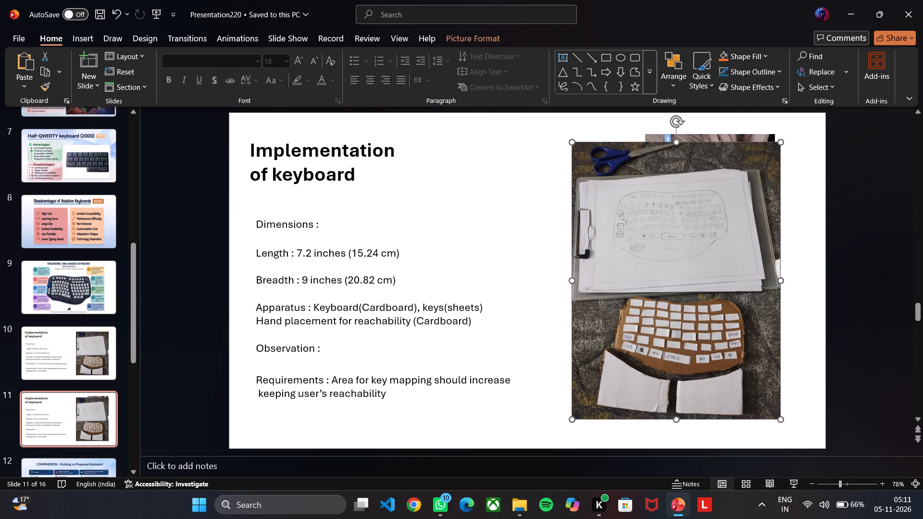
pyautogui.press('BackSpace')
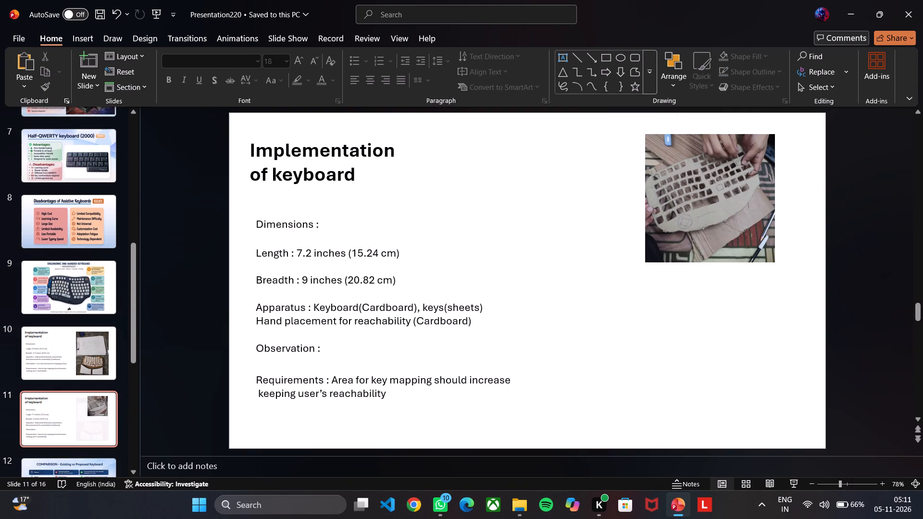
# Enlarge the prototype photo slightly and reposition it so its top edge aligns with the heading box.
pyautogui.click(716, 210)
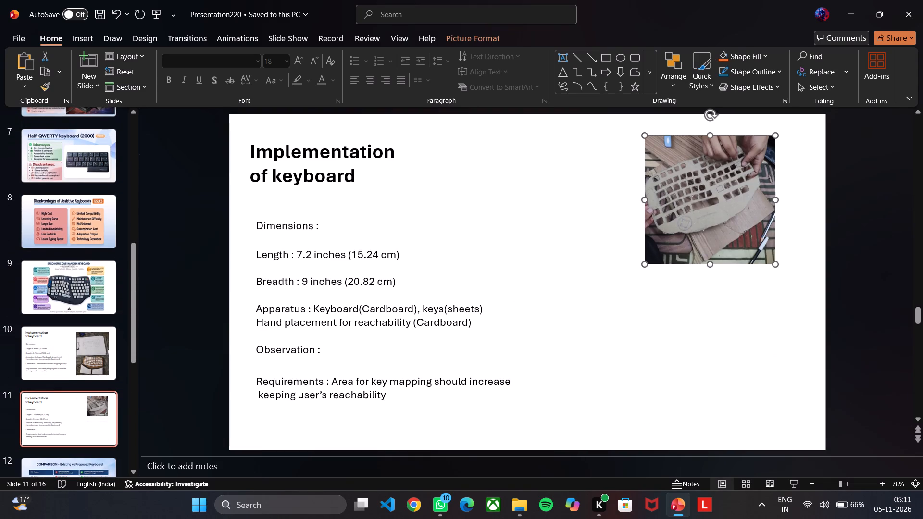
pyautogui.moveTo(776, 264); pyautogui.dragTo(779, 269)
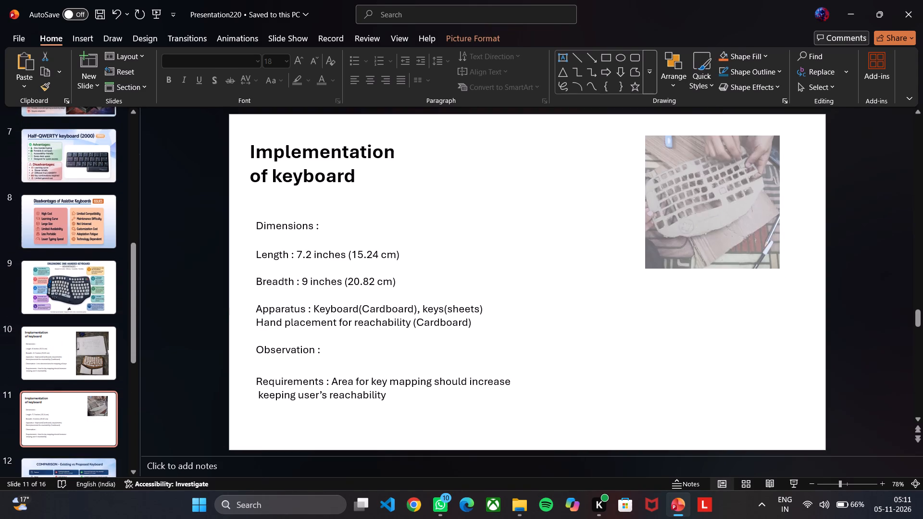
pyautogui.moveTo(779, 269); pyautogui.dragTo(780, 270)
pyautogui.click(745, 222)
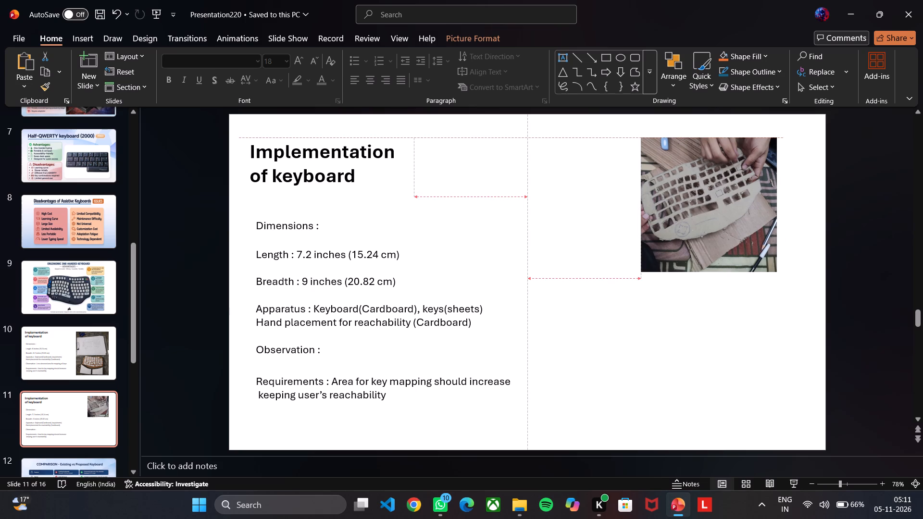
pyautogui.click(549, 218)
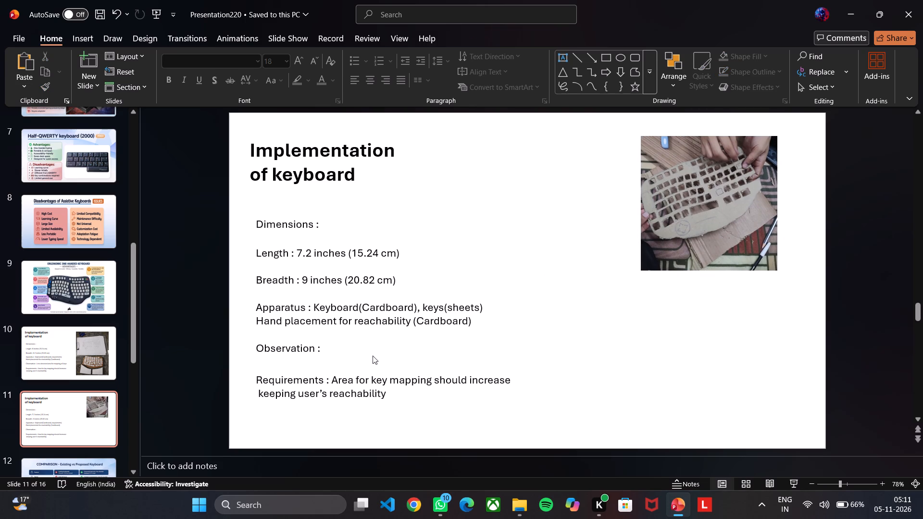
# Enter "Proper area for mapping all keys" as the text after the "Observation :" label on slide 11.
pyautogui.click(371, 353)
pyautogui.click(310, 343)
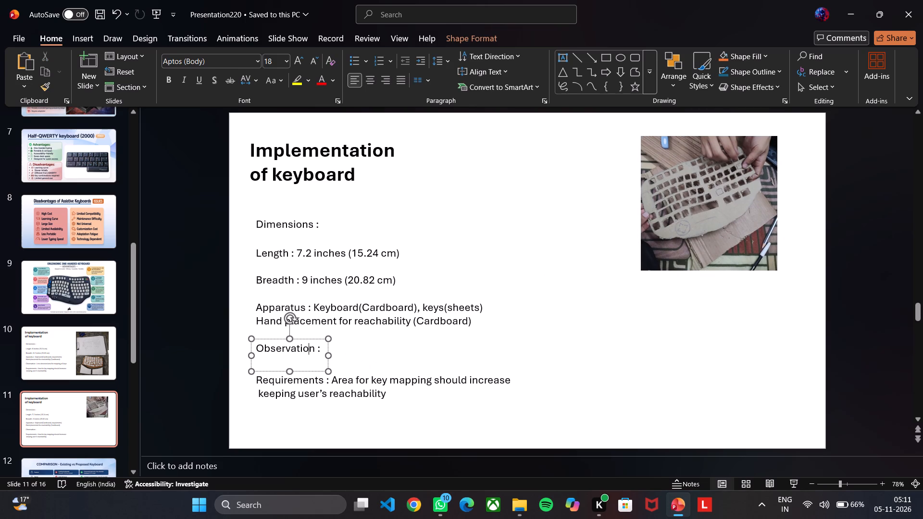
pyautogui.click(327, 348)
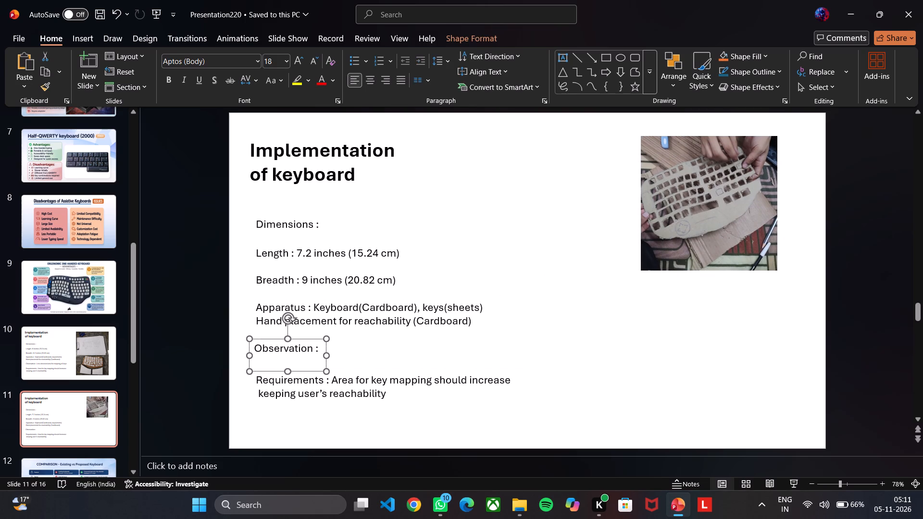
pyautogui.hotkey('ctrl', 'z')
pyautogui.click(319, 348)
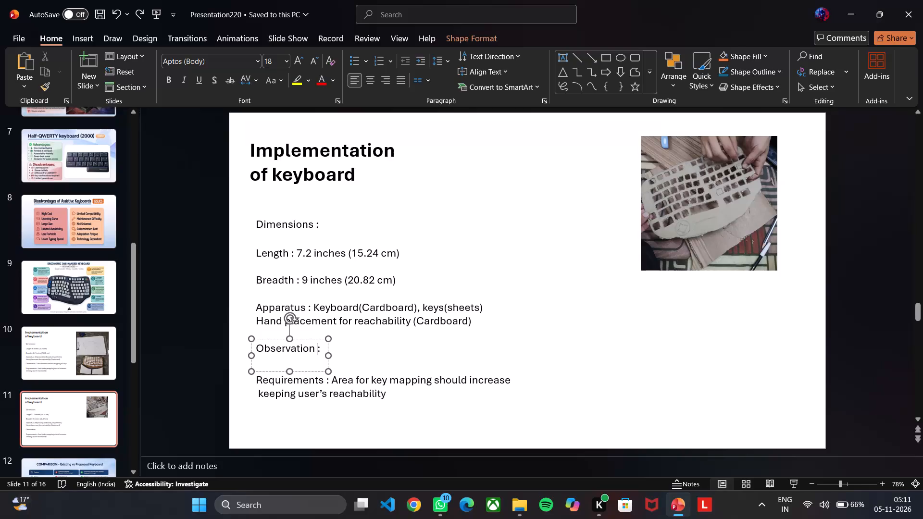
pyautogui.press('Right')
pyautogui.press('space')
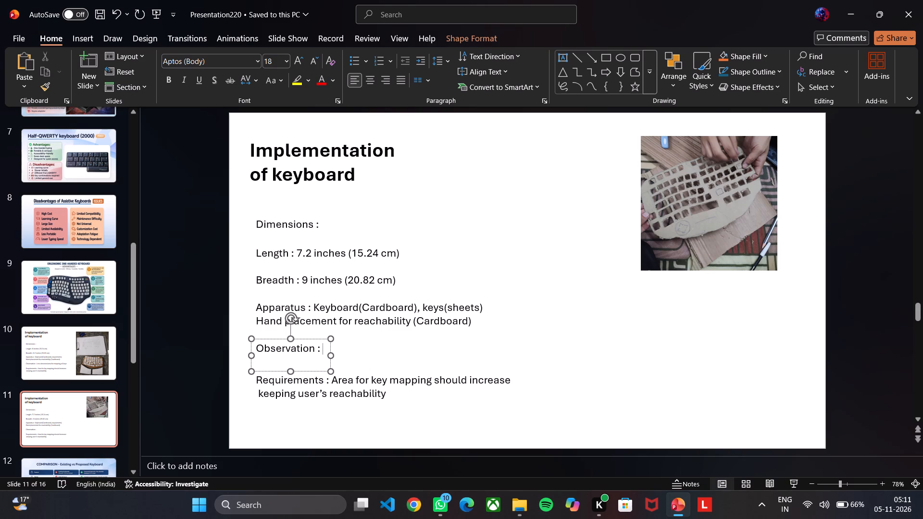
pyautogui.write('Pro')
pyautogui.write('per')
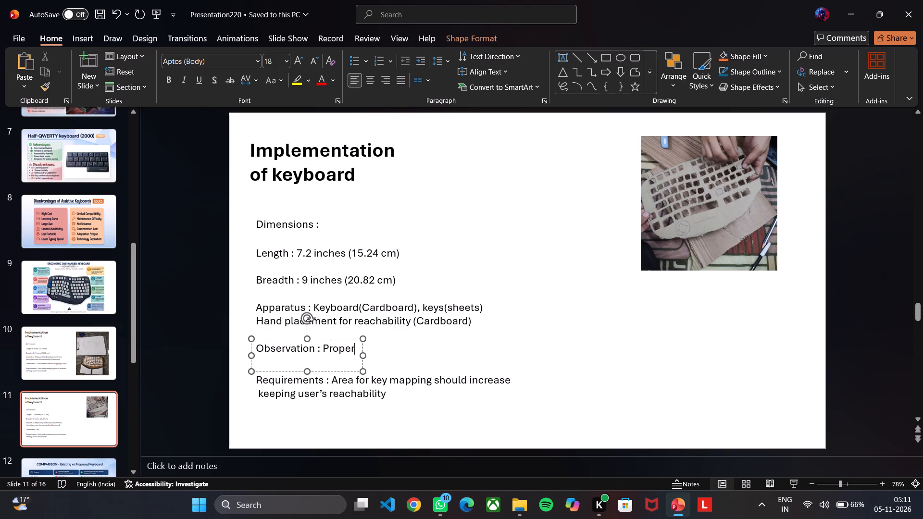
pyautogui.press('space')
pyautogui.write('area')
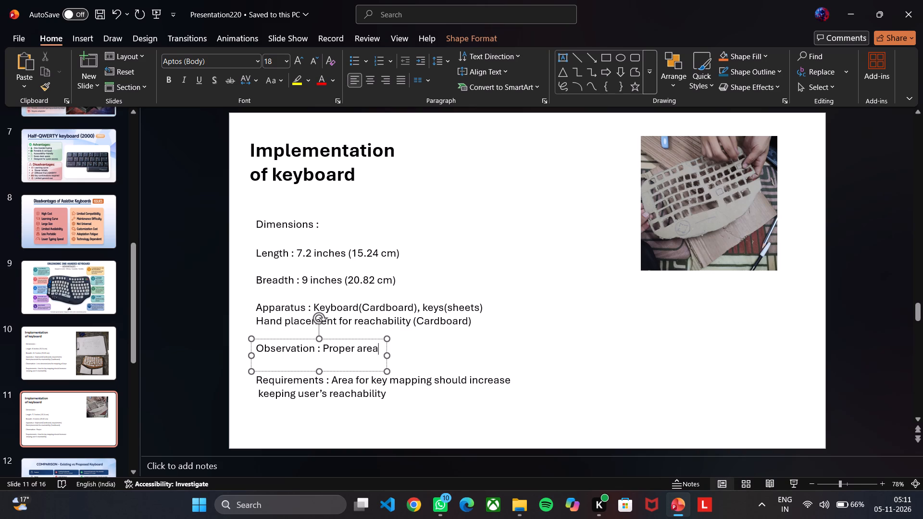
pyautogui.press('space')
pyautogui.write('for')
pyautogui.press('space')
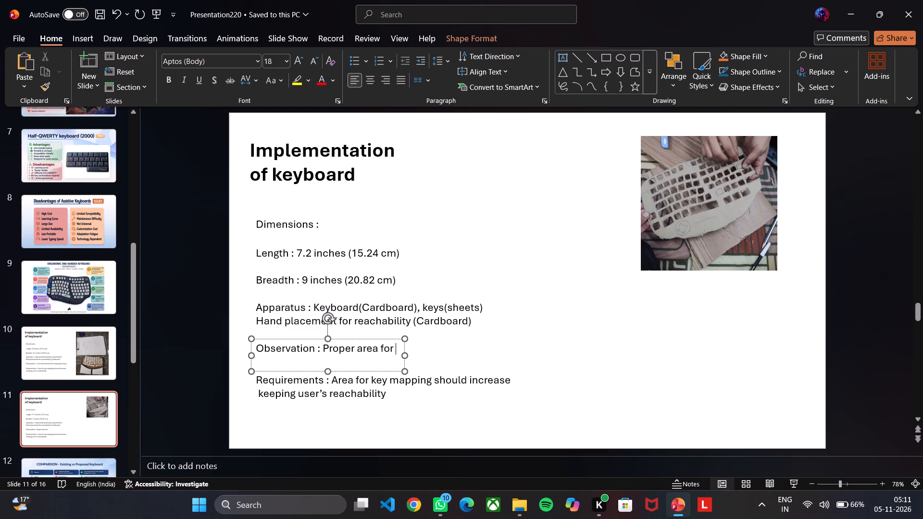
pyautogui.write('ma')
pyautogui.write('pping')
pyautogui.press('space')
pyautogui.write('all keys')
pyautogui.press('Left')
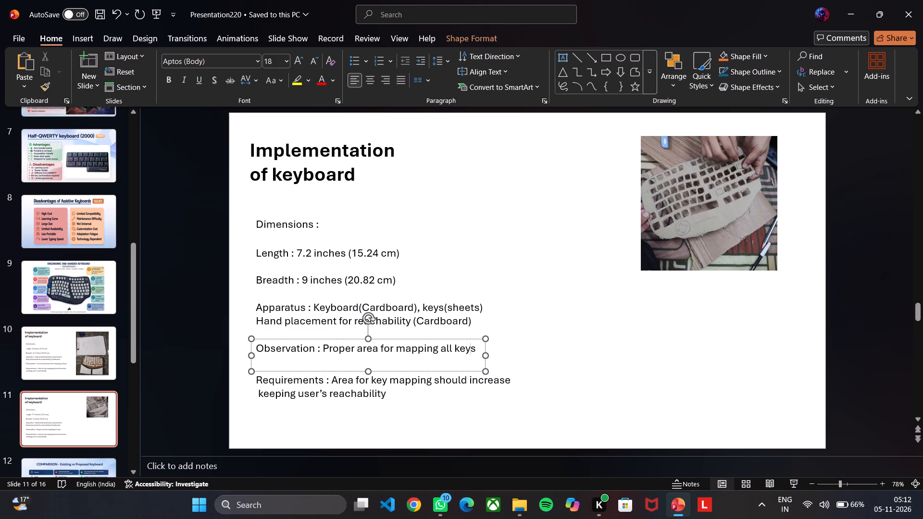
pyautogui.press('Left')
pyautogui.press('Left')
pyautogui.press('Left')
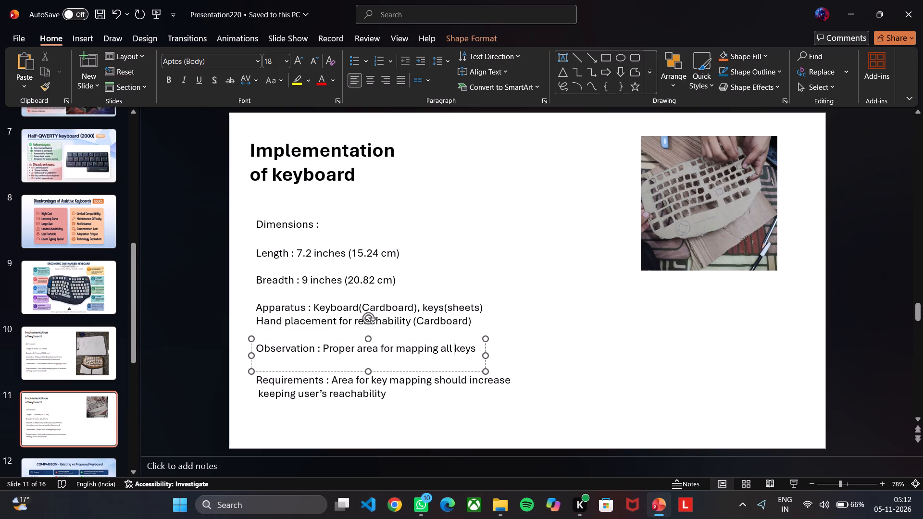
# Insert the word "necessary" before "keys" in the Observation line on slide 11.
pyautogui.write('necessary')
pyautogui.press('space')
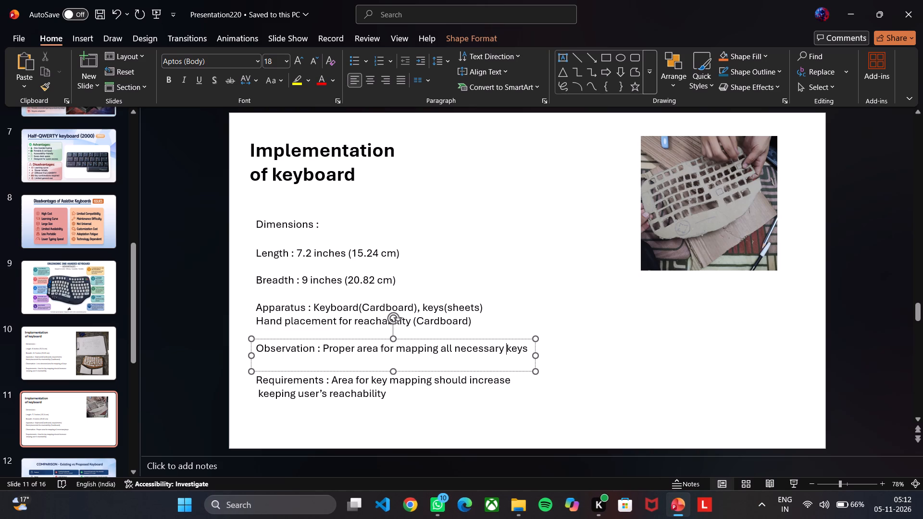
pyautogui.press('Right')
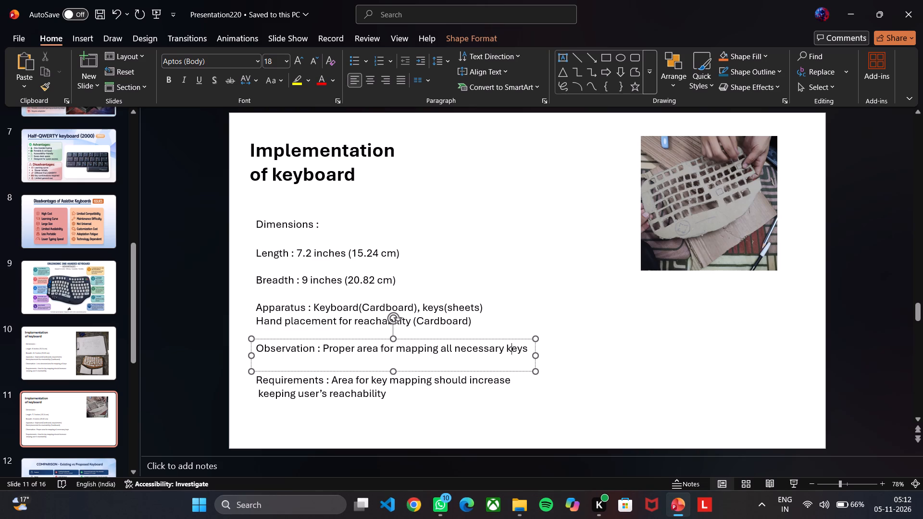
pyautogui.press('Right')
pyautogui.press('Right')
pyautogui.press('Right')
# Delete the entire "Requirements :" text below the Observation line on slide 11, including its label.
pyautogui.click(386, 395)
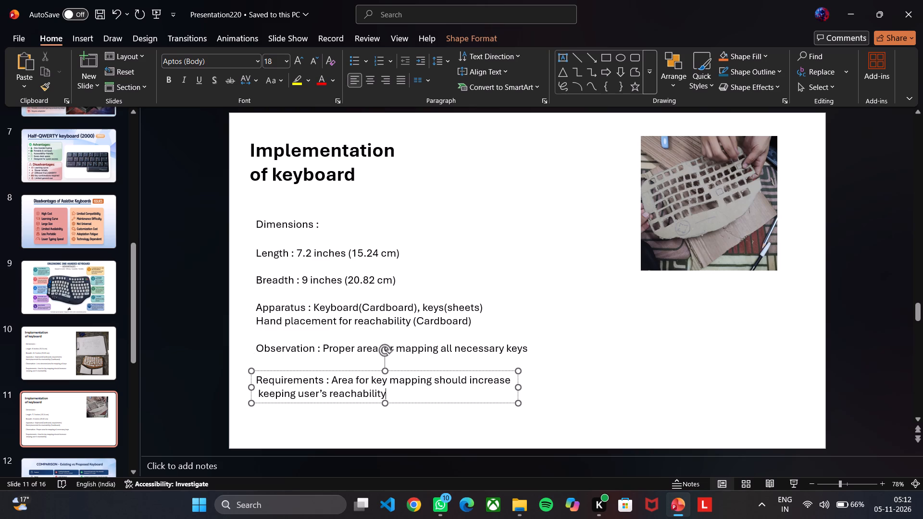
pyautogui.press(']')
pyautogui.press(']')
pyautogui.press(']')
pyautogui.press(']')
pyautogui.press(']')
pyautogui.press(']')
pyautogui.press(']')
pyautogui.press(']')
pyautogui.press(']')
pyautogui.press(']')
pyautogui.press(']')
pyautogui.press(']')
pyautogui.press(']')
pyautogui.press('BackSpace')
pyautogui.press('BackSpace')
pyautogui.press('BackSpace')
pyautogui.press('BackSpace')
pyautogui.press('BackSpace')
pyautogui.press('BackSpace')
pyautogui.press('BackSpace')
pyautogui.press('BackSpace')
pyautogui.press('BackSpace')
pyautogui.press('BackSpace')
pyautogui.press('BackSpace')
pyautogui.press('BackSpace')
pyautogui.press('BackSpace')
pyautogui.press('BackSpace')
pyautogui.press('BackSpace')
pyautogui.press('BackSpace')
pyautogui.press('BackSpace')
pyautogui.press('BackSpace')
pyautogui.press('BackSpace')
pyautogui.press('BackSpace')
pyautogui.press('BackSpace')
pyautogui.press('BackSpace')
pyautogui.press('BackSpace')
pyautogui.press('BackSpace')
pyautogui.press('BackSpace')
pyautogui.press('BackSpace')
pyautogui.press('BackSpace')
pyautogui.press('BackSpace')
pyautogui.press('BackSpace')
pyautogui.press('BackSpace')
pyautogui.press('BackSpace')
pyautogui.press('BackSpace')
pyautogui.press('BackSpace')
pyautogui.press('BackSpace')
pyautogui.press('BackSpace')
pyautogui.press('BackSpace')
pyautogui.press('BackSpace')
pyautogui.press('BackSpace')
pyautogui.press('BackSpace')
pyautogui.press('BackSpace')
pyautogui.press('BackSpace')
pyautogui.press('BackSpace')
pyautogui.press('BackSpace')
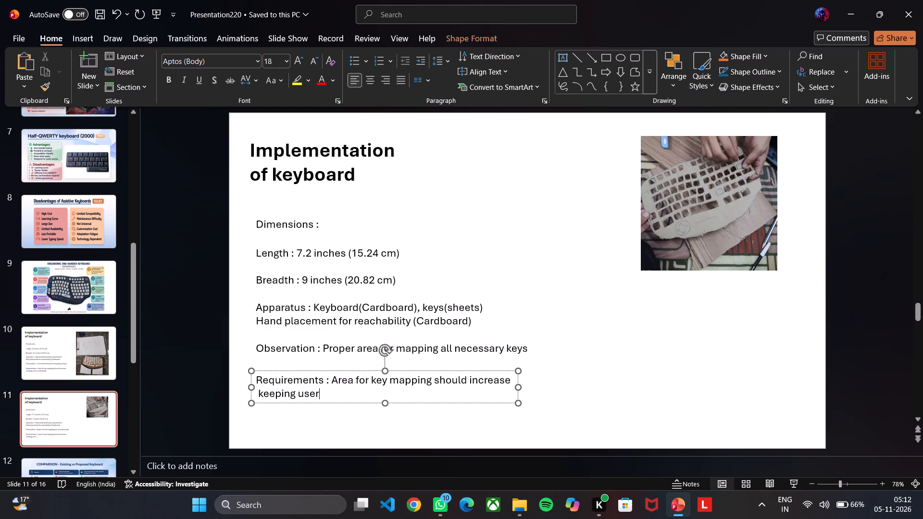
pyautogui.press('BackSpace')
pyautogui.press('BackSpace')
pyautogui.press('BackSpace')
pyautogui.press('BackSpace')
pyautogui.press('BackSpace')
pyautogui.press('BackSpace')
pyautogui.press('BackSpace')
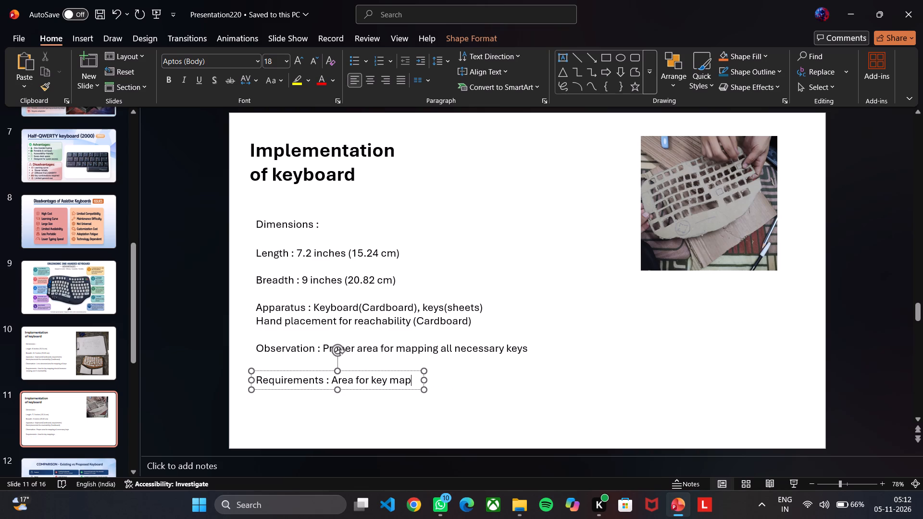
pyautogui.press('BackSpace')
pyautogui.press('BackSpace')
pyautogui.press('BackSpace')
pyautogui.press('BackSpace')
pyautogui.press('BackSpace')
pyautogui.press('BackSpace')
pyautogui.press('BackSpace')
pyautogui.press('BackSpace')
pyautogui.press('BackSpace')
pyautogui.press('BackSpace')
pyautogui.press('BackSpace')
pyautogui.press('BackSpace')
pyautogui.press('BackSpace')
pyautogui.press('BackSpace')
pyautogui.press('BackSpace')
pyautogui.press('BackSpace')
pyautogui.press('BackSpace')
pyautogui.press('BackSpace')
pyautogui.press('BackSpace')
pyautogui.press('BackSpace')
pyautogui.press('BackSpace')
pyautogui.press('BackSpace')
pyautogui.press('BackSpace')
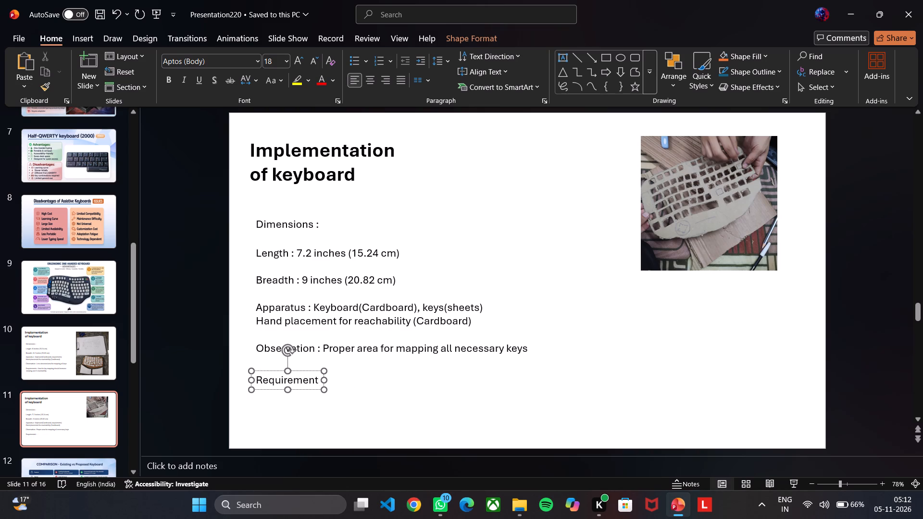
pyautogui.press('BackSpace')
pyautogui.press('BackSpace')
pyautogui.press('BackSpace')
pyautogui.press('BackSpace')
pyautogui.press('BackSpace')
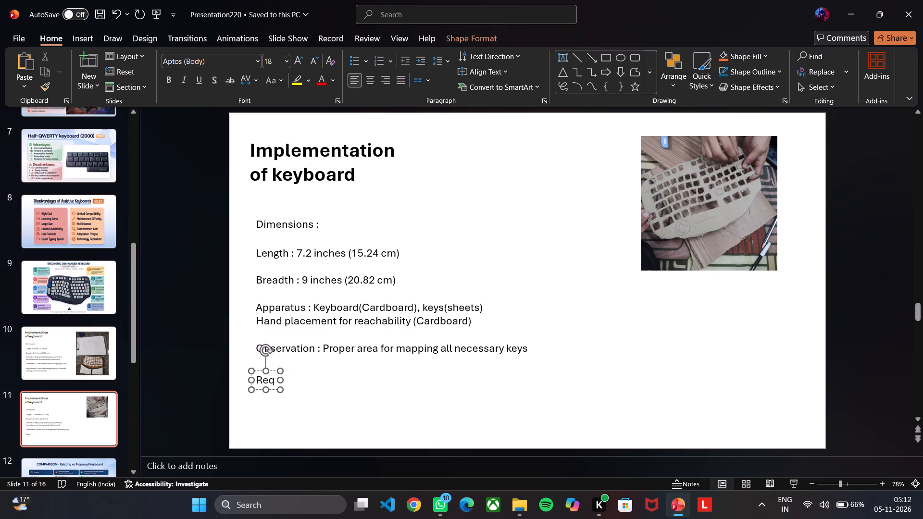
pyautogui.press('BackSpace')
pyautogui.press('BackSpace')
pyautogui.press('BackSpace')
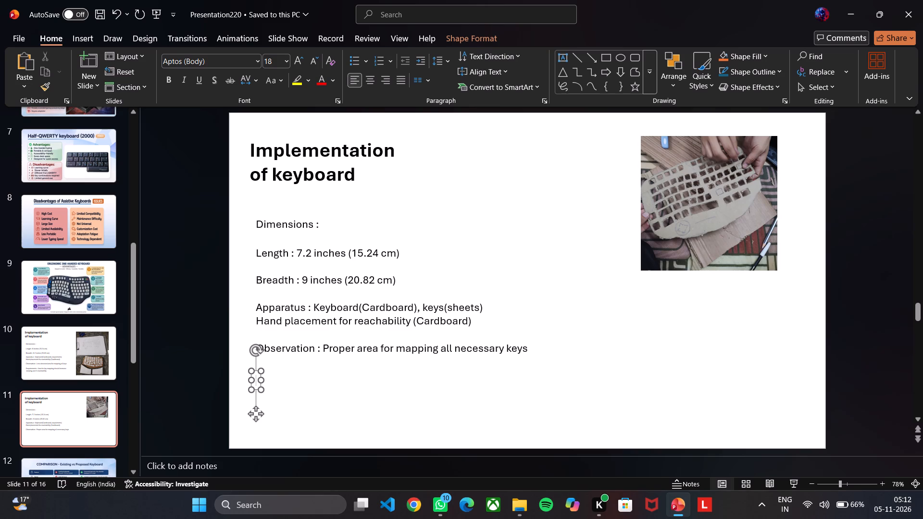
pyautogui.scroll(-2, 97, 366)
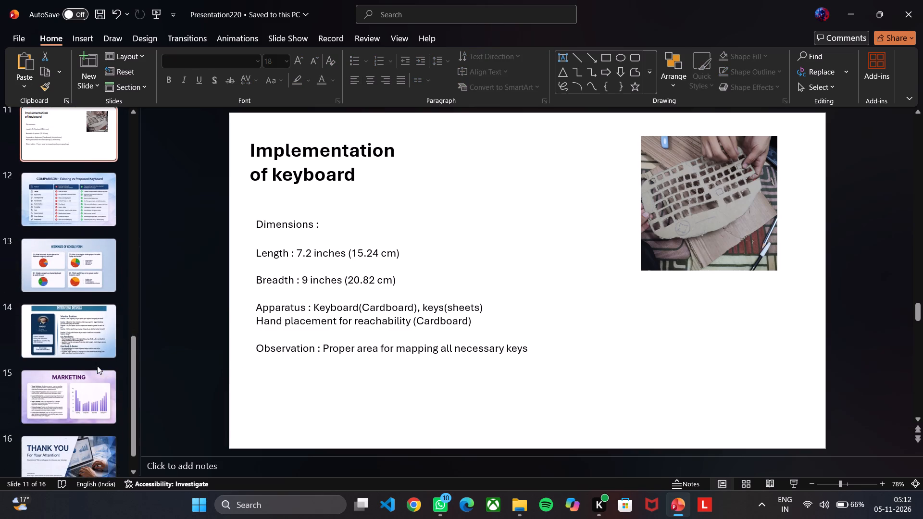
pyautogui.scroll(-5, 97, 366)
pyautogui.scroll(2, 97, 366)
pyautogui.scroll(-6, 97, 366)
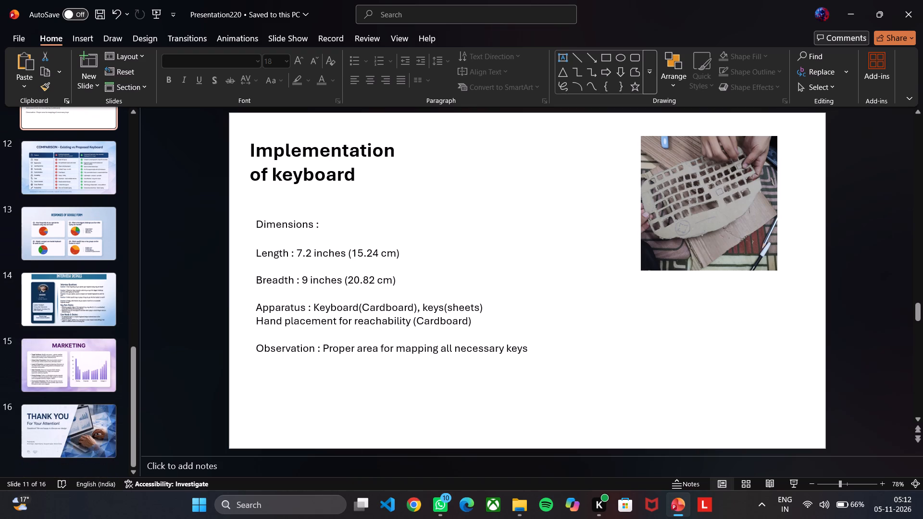
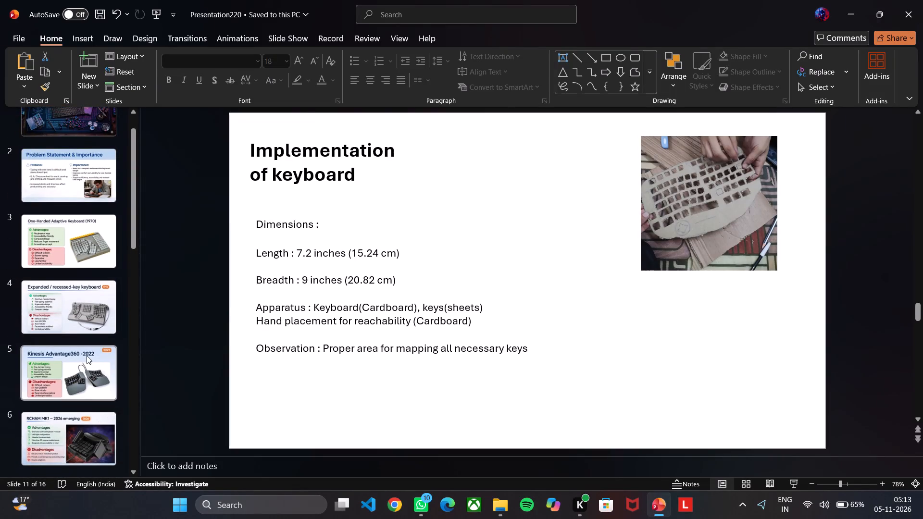
# Review the slides from the first implementation slide through the keyboard comparison and the Google Form responses.
pyautogui.scroll(-3, 87, 356)
pyautogui.scroll(5, 87, 356)
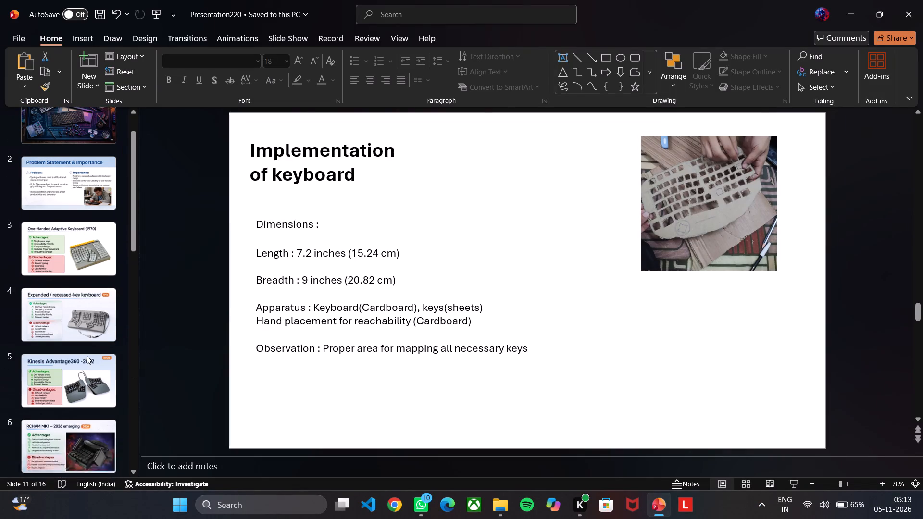
pyautogui.scroll(3, 87, 356)
pyautogui.scroll(-2, 87, 356)
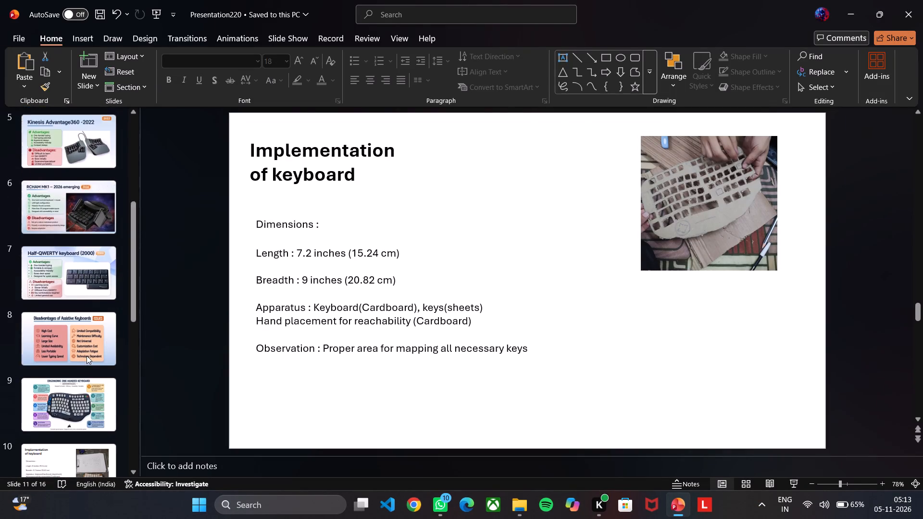
pyautogui.scroll(-1, 87, 356)
pyautogui.click(87, 348)
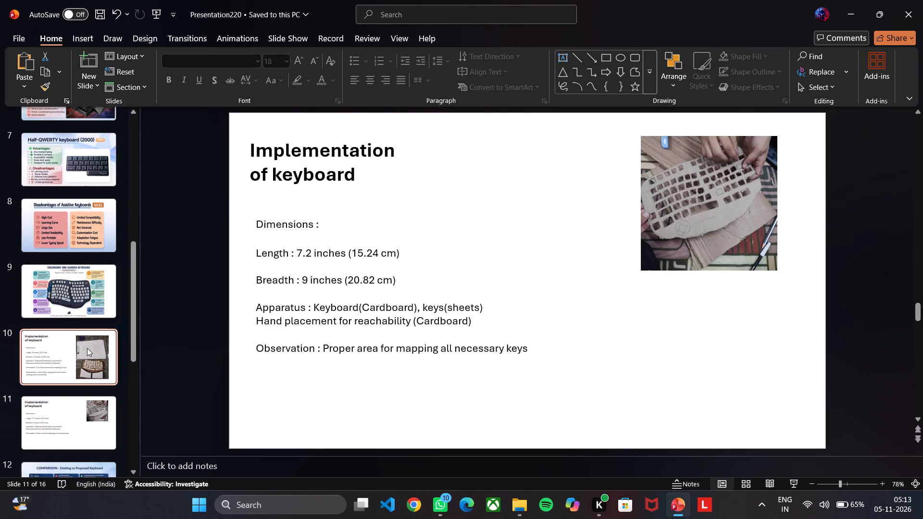
pyautogui.scroll(-1, 85, 304)
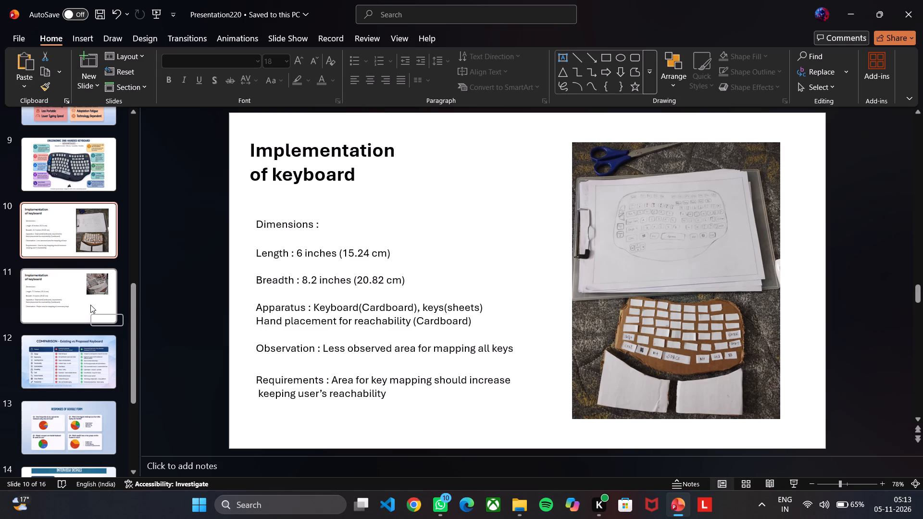
pyautogui.click(94, 368)
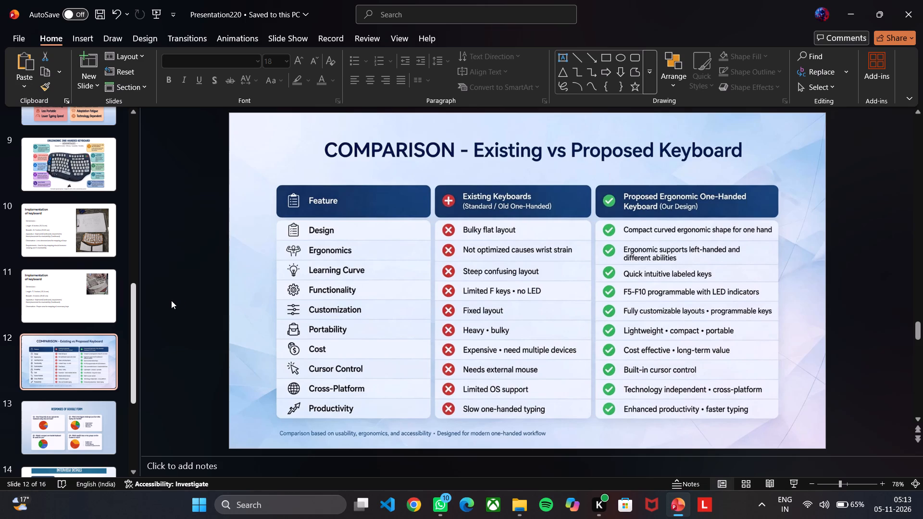
pyautogui.scroll(-1, 53, 404)
pyautogui.click(52, 265)
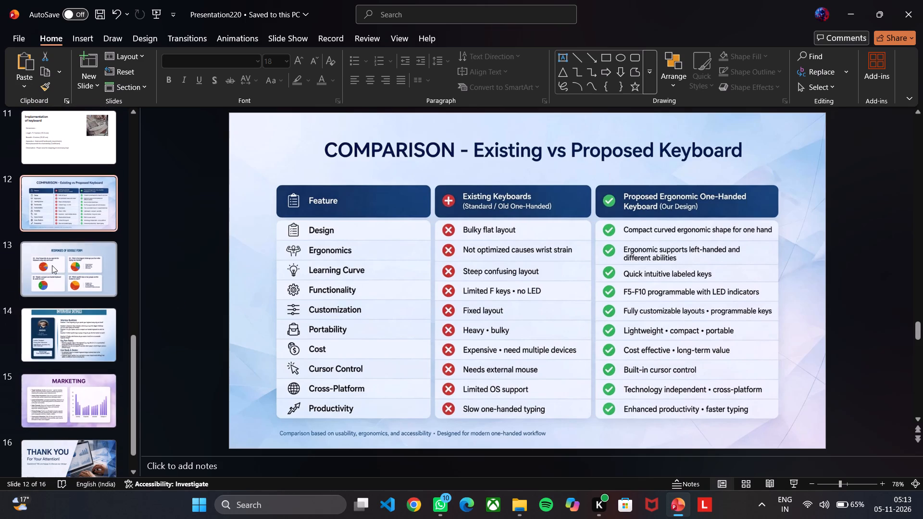
pyautogui.click(60, 309)
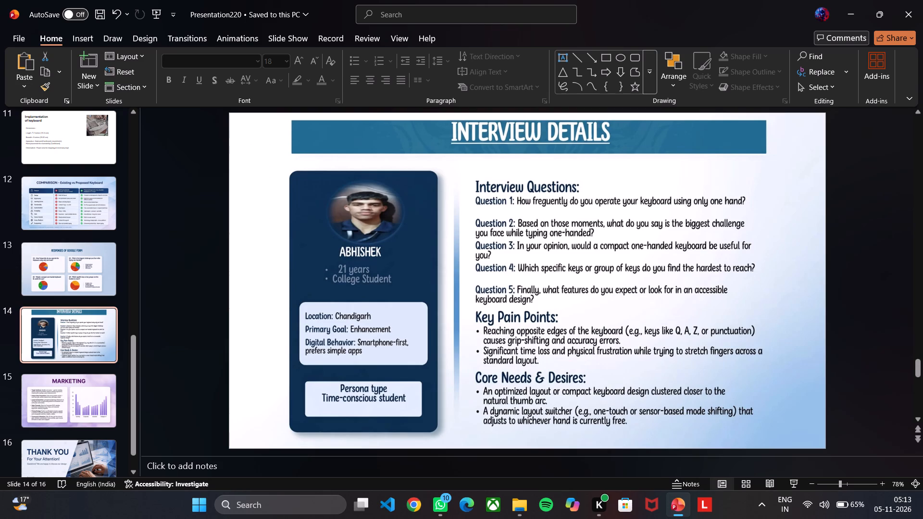
pyautogui.click(284, 172)
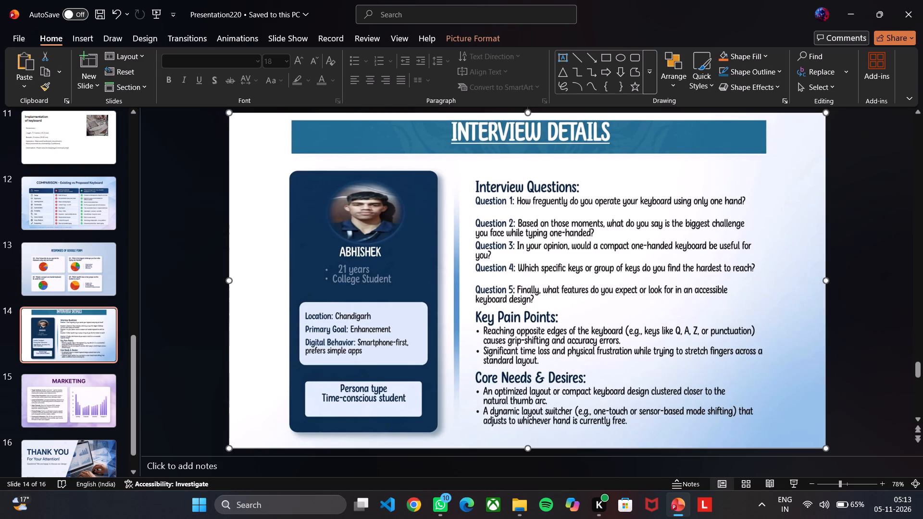
pyautogui.hotkey('ctrl', 'c')
pyautogui.click(414, 507)
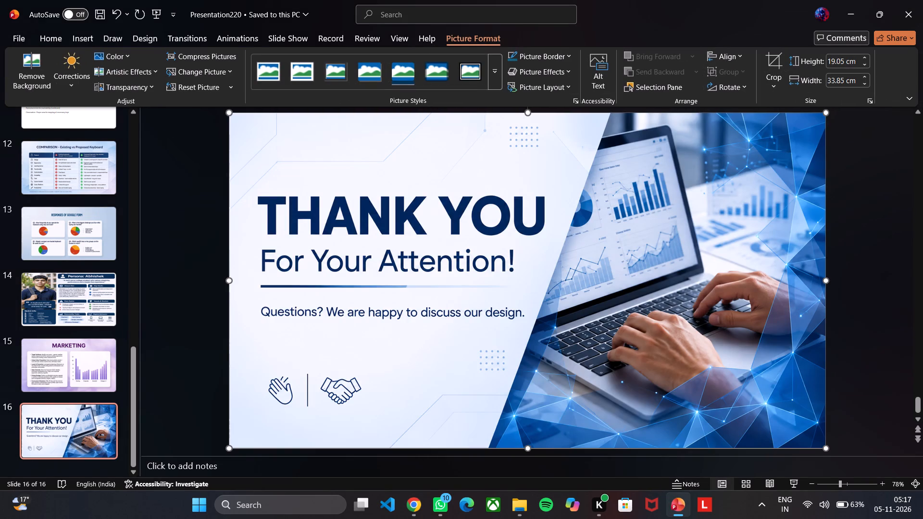
pyautogui.click(158, 274)
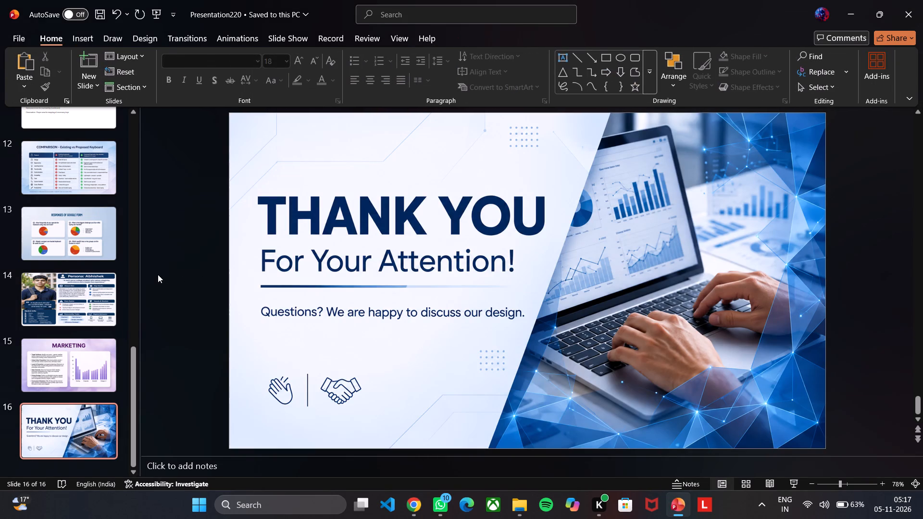
# Review the revised deck, examining the title, existing-keyboard, comparison, survey, persona, marketing and Thank You slides.
pyautogui.click(49, 380)
pyautogui.click(70, 308)
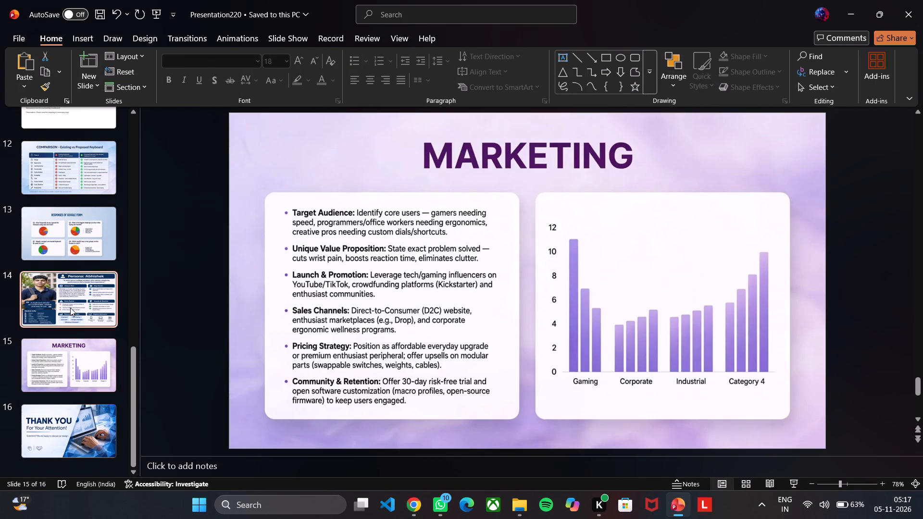
pyautogui.click(74, 231)
pyautogui.click(63, 157)
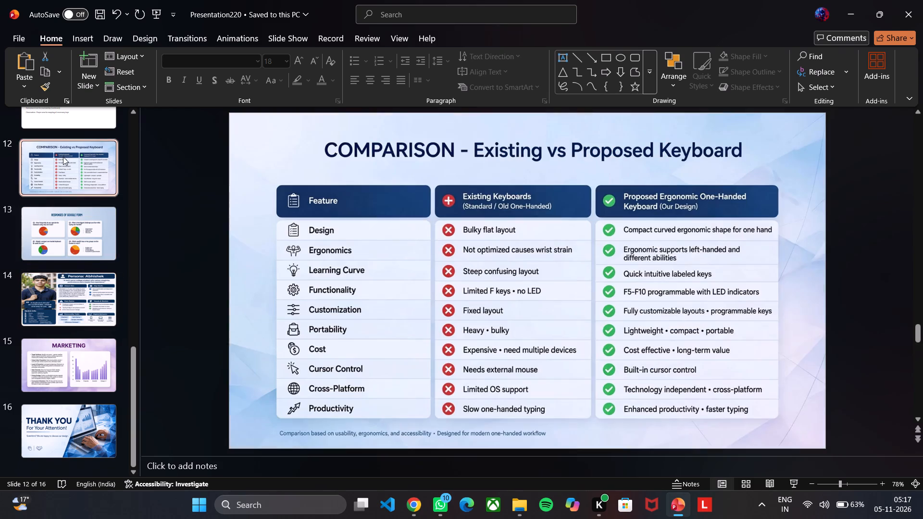
pyautogui.scroll(8, 63, 157)
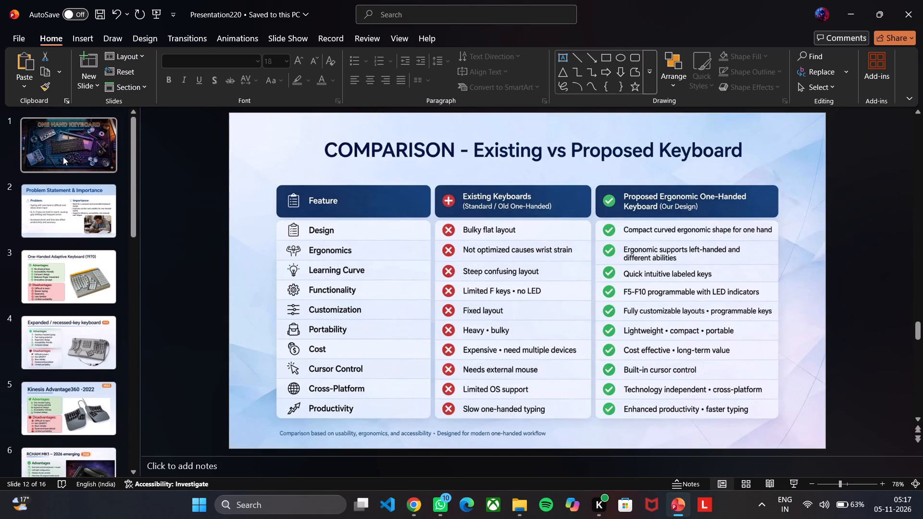
pyautogui.click(73, 189)
pyautogui.click(69, 129)
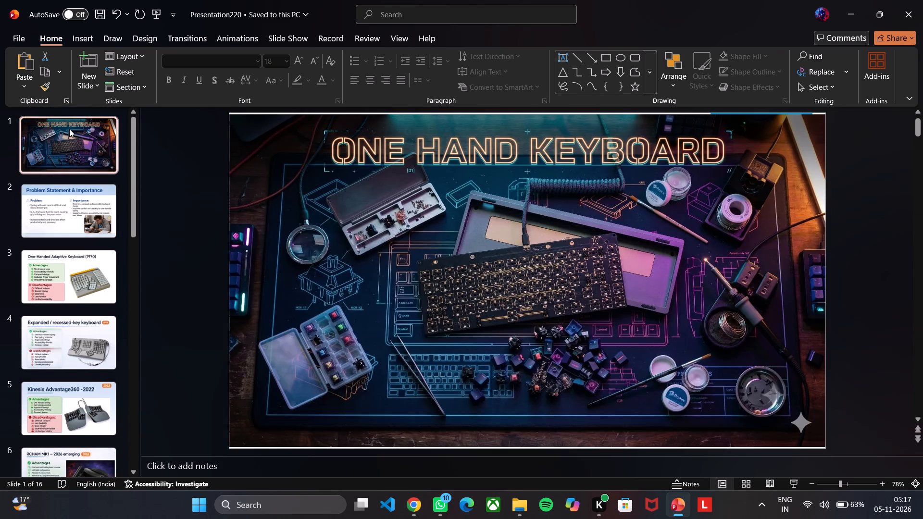
pyautogui.click(85, 250)
pyautogui.click(74, 321)
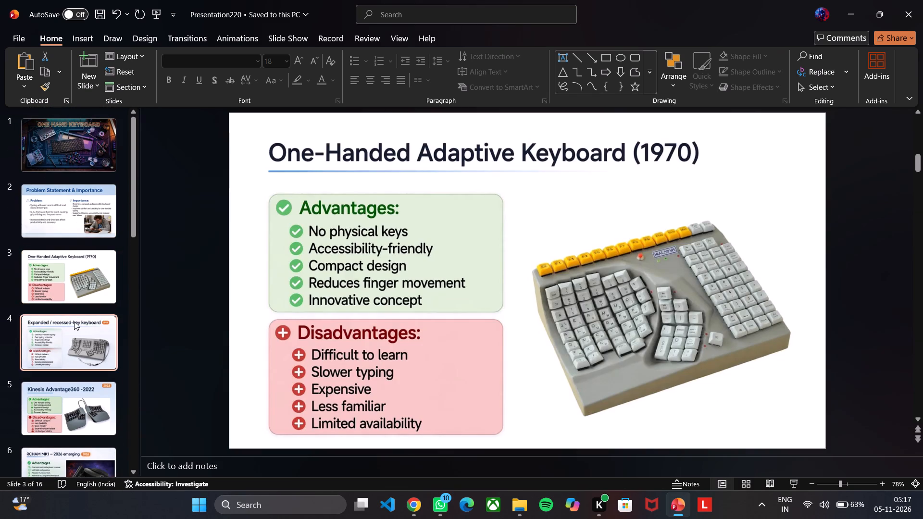
pyautogui.scroll(-5, 74, 321)
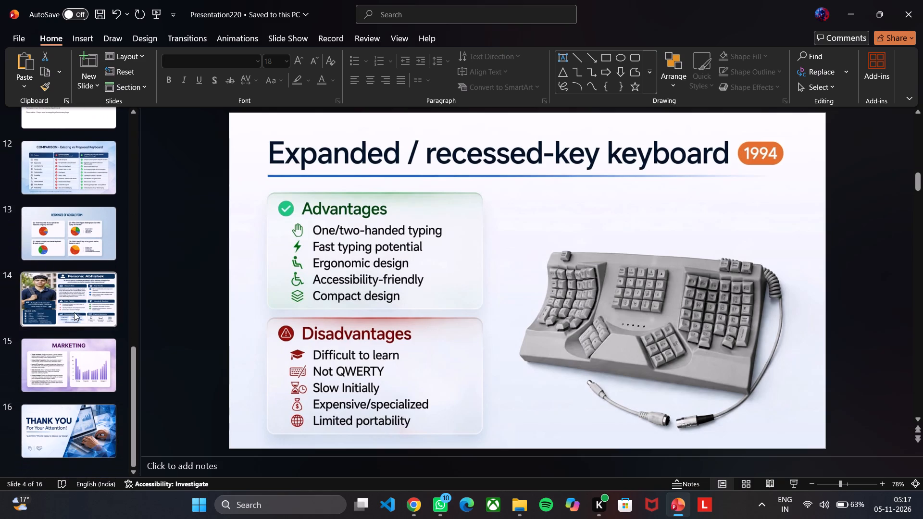
pyautogui.click(74, 312)
pyautogui.click(83, 373)
pyautogui.click(89, 417)
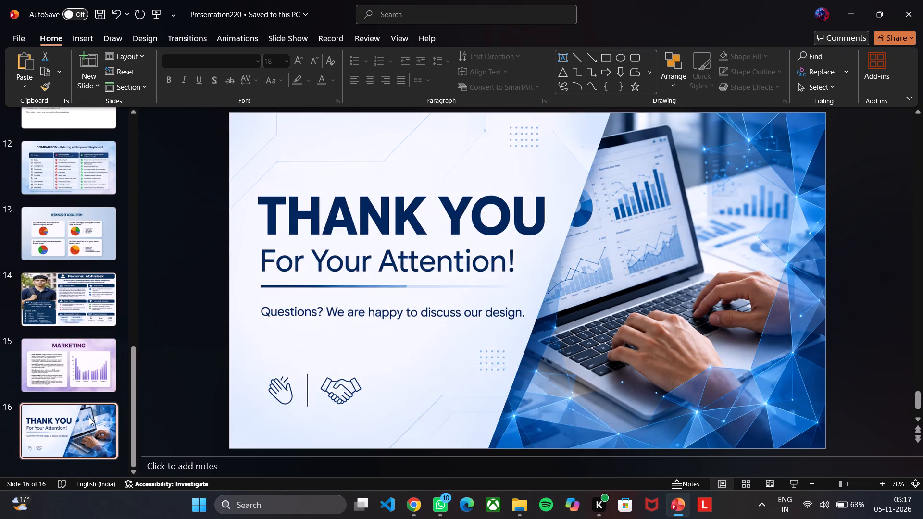
pyautogui.scroll(7, 49, 124)
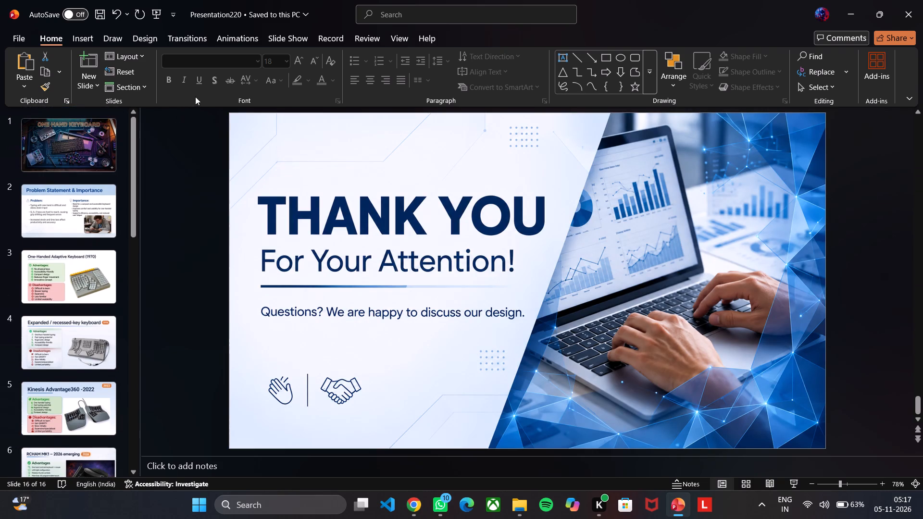
pyautogui.click(89, 129)
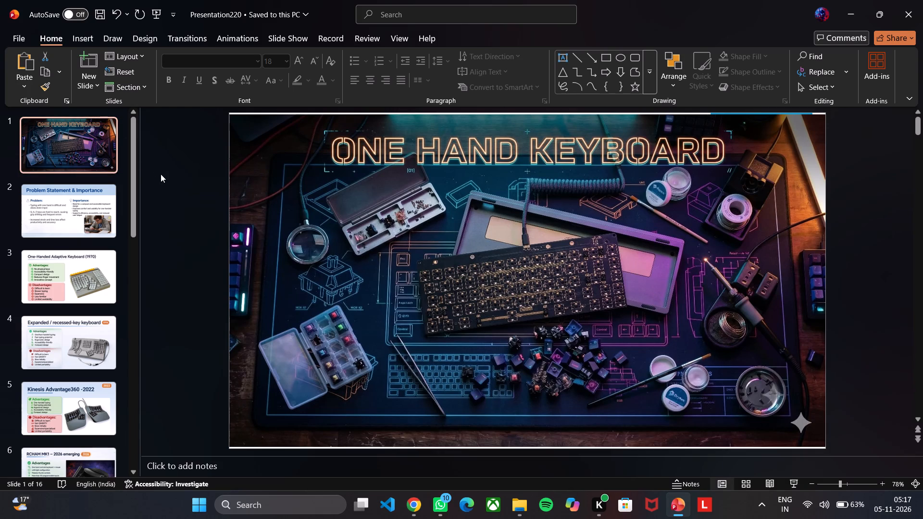
pyautogui.moveTo(135, 174); pyautogui.dragTo(140, 323)
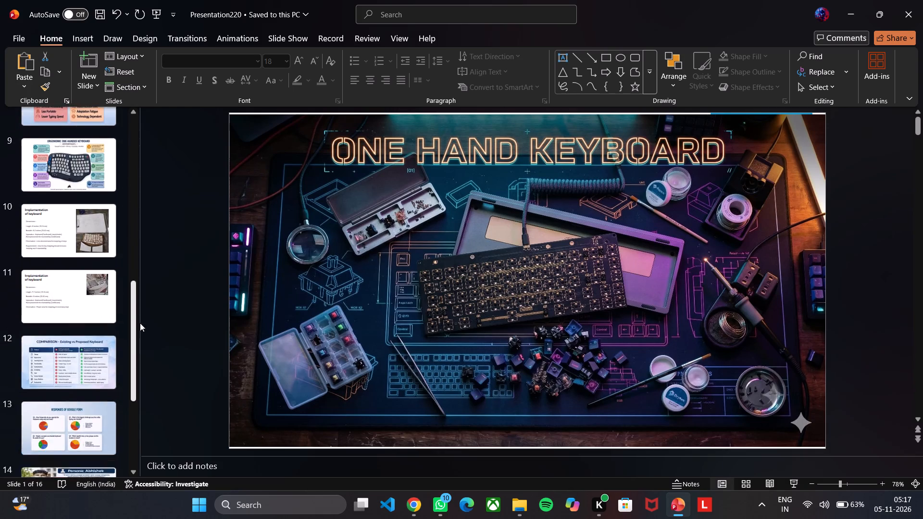
pyautogui.moveTo(140, 323); pyautogui.dragTo(151, 165)
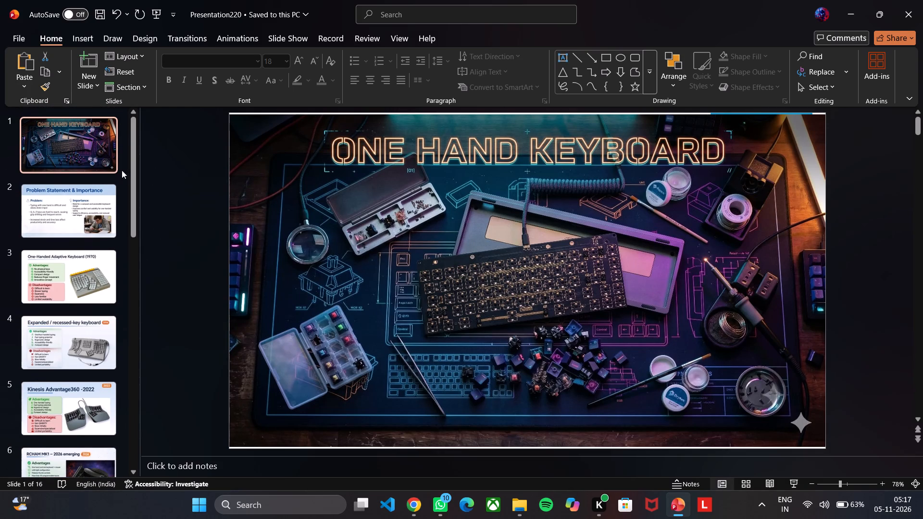
pyautogui.click(61, 191)
pyautogui.click(81, 260)
pyautogui.scroll(-1, 81, 260)
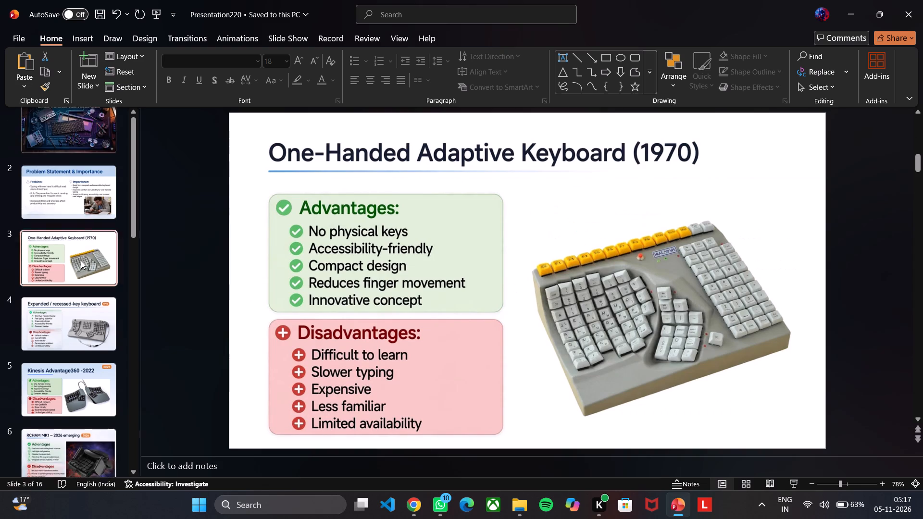
# Review slides 4 to 10, examining the existing keyboards, assistive-keyboard disadvantages, the ergonomic keyboard's advantages up close, and the first implementation slide.
pyautogui.scroll(-1, 81, 260)
pyautogui.click(79, 213)
pyautogui.click(92, 319)
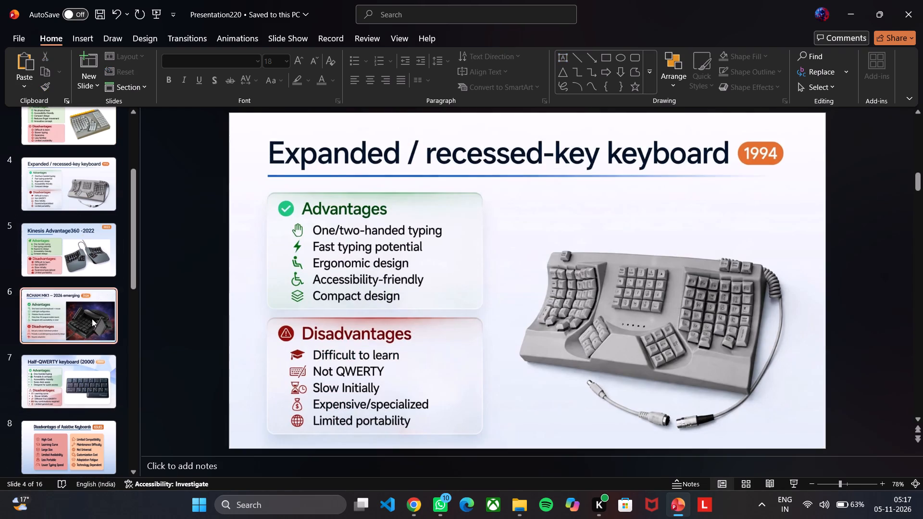
pyautogui.scroll(-2, 92, 319)
pyautogui.click(82, 250)
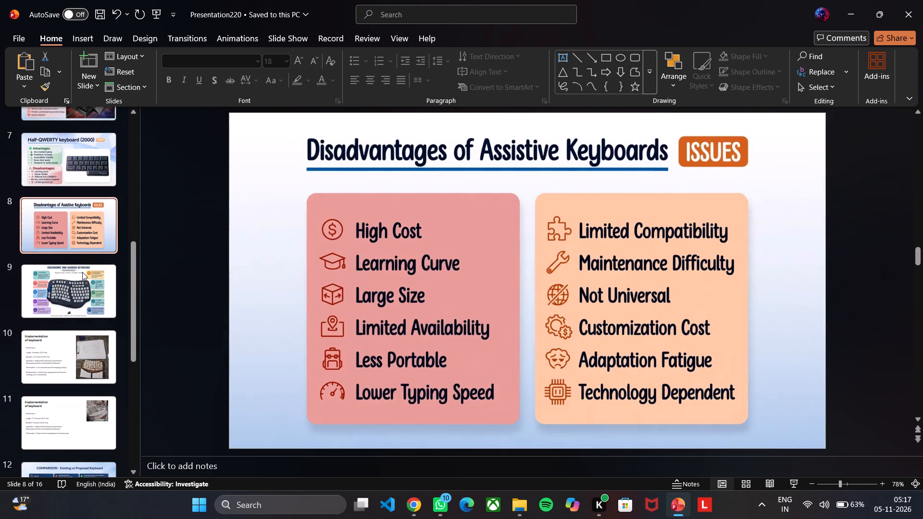
pyautogui.click(82, 272)
pyautogui.scroll(-1, 82, 272)
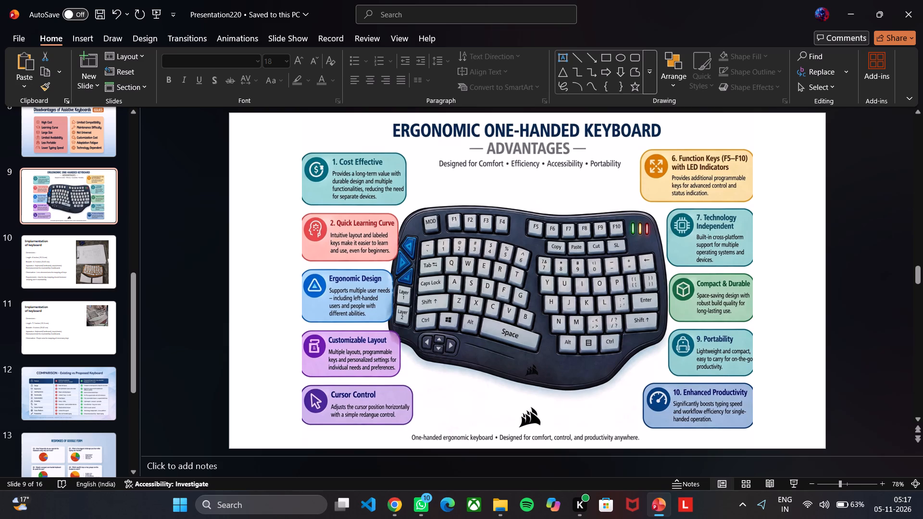
pyautogui.keyDown('ctrl'); pyautogui.scroll(6, 582, 277); pyautogui.keyUp('ctrl')
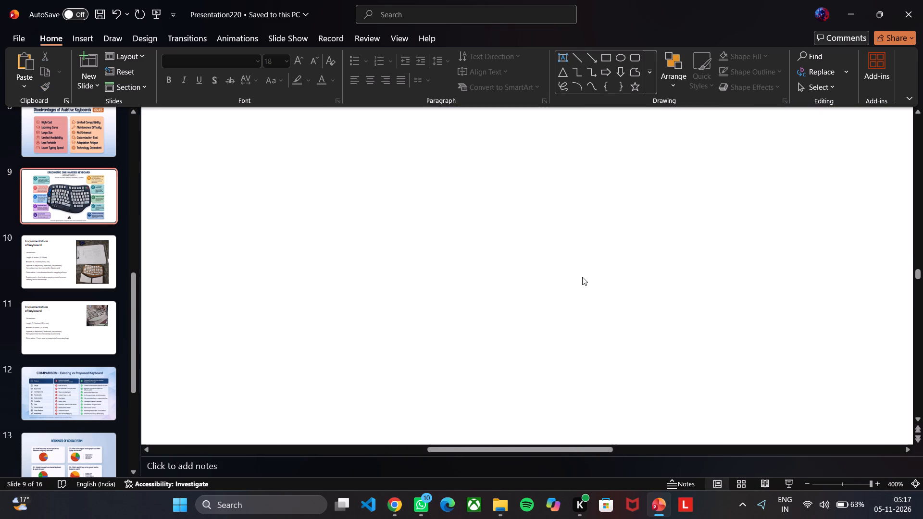
pyautogui.keyDown('ctrl'); pyautogui.scroll(-3, 582, 277); pyautogui.keyUp('ctrl')
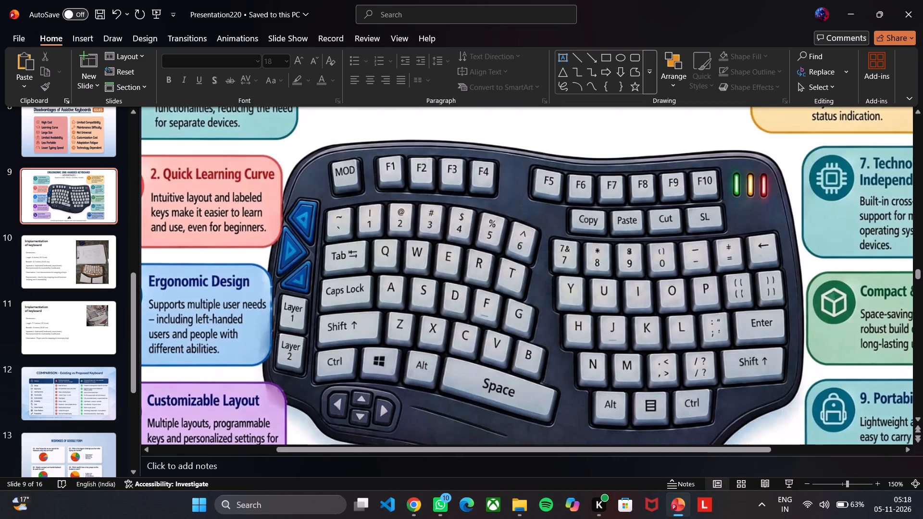
pyautogui.keyDown('ctrl'); pyautogui.scroll(-3, 582, 277); pyautogui.keyUp('ctrl')
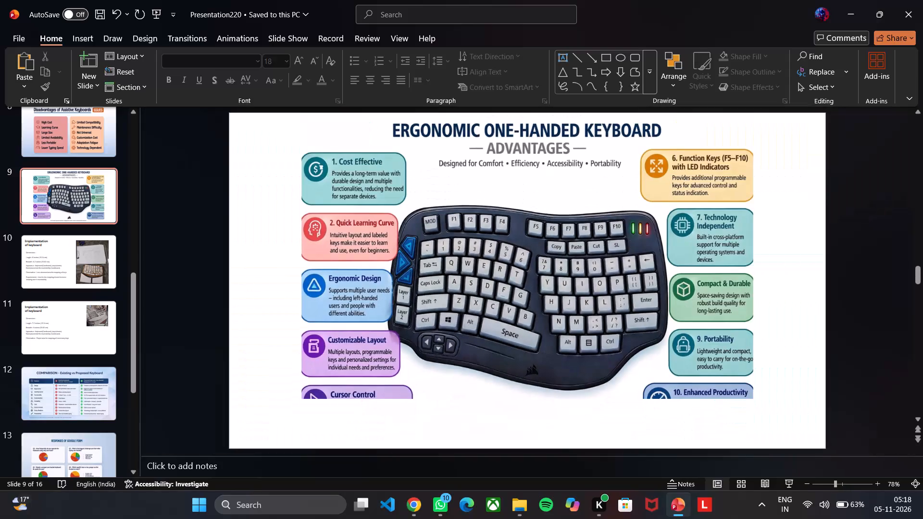
pyautogui.scroll(-1, 64, 297)
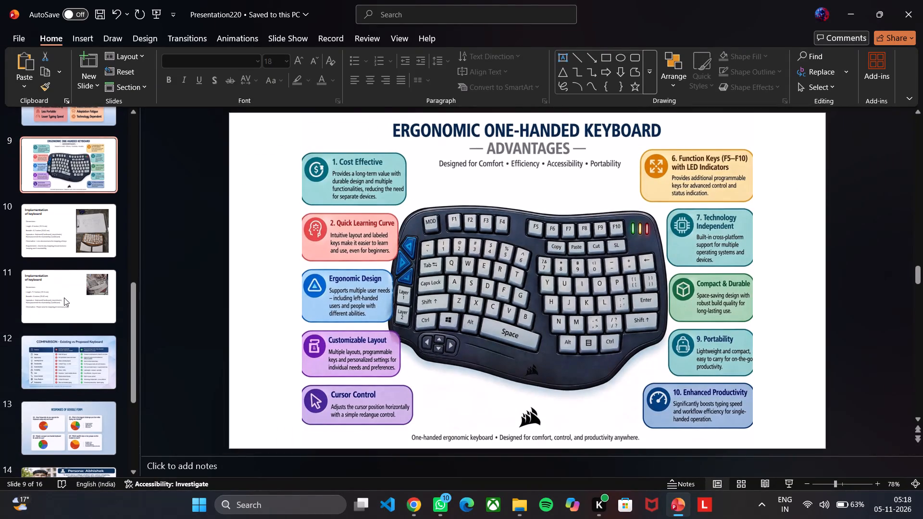
pyautogui.click(72, 204)
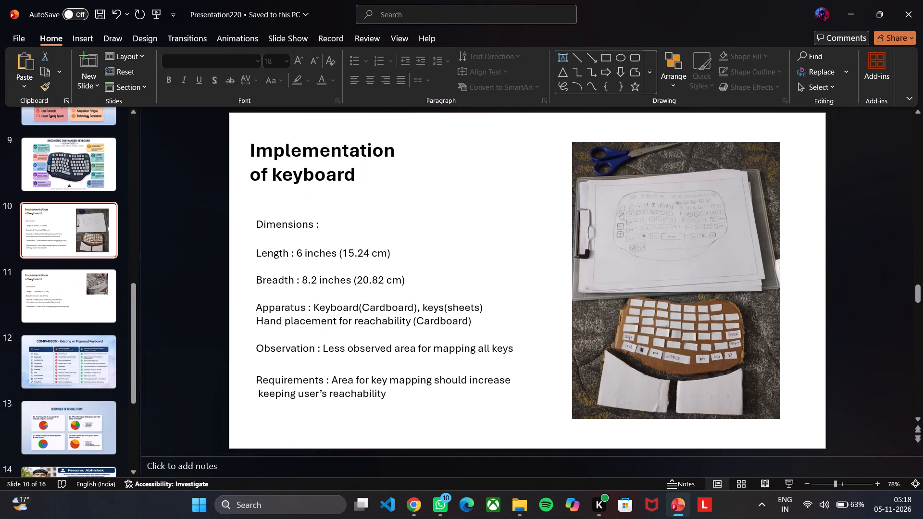
# On slide 11, add a second line to the Observation text reading "Also provide good reachability for user".
pyautogui.click(83, 293)
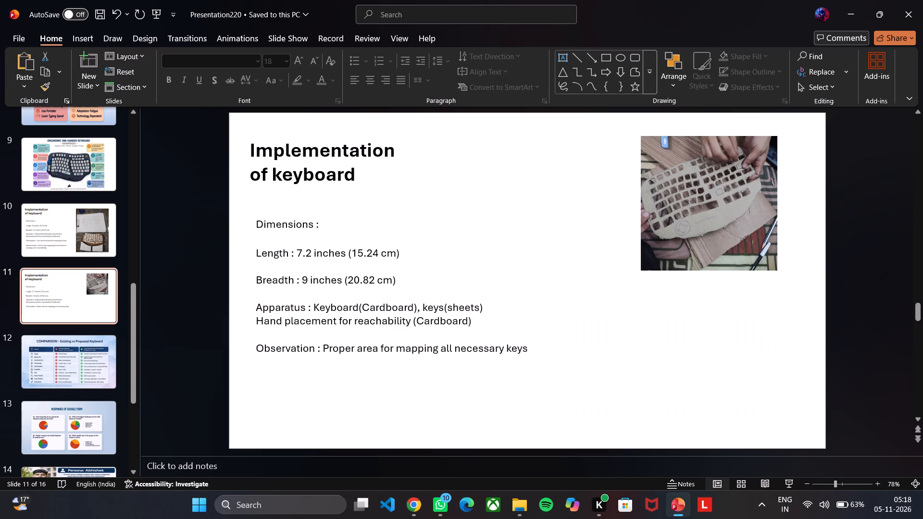
pyautogui.click(535, 348)
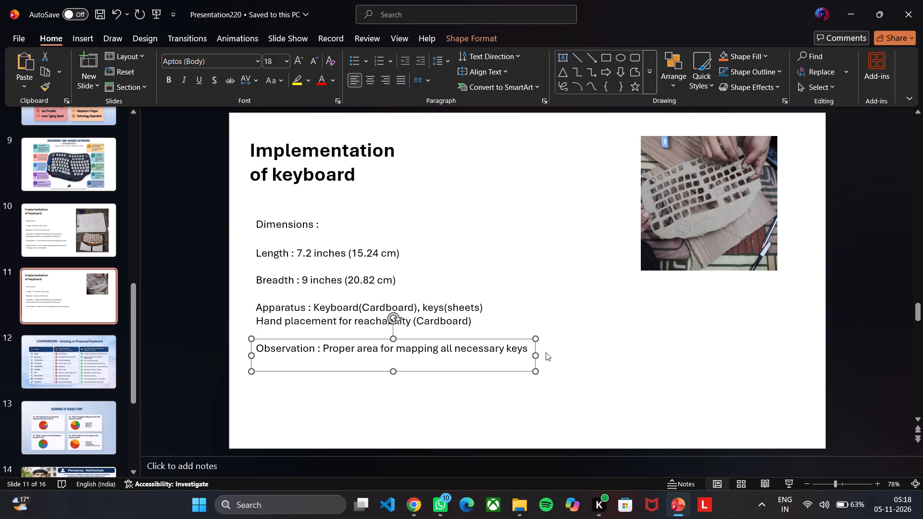
pyautogui.click(546, 352)
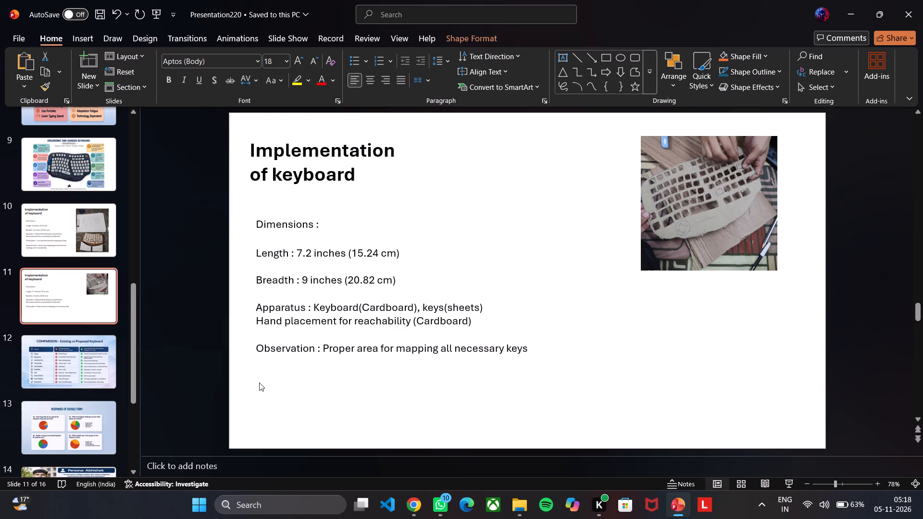
pyautogui.click(538, 350)
pyautogui.click(529, 348)
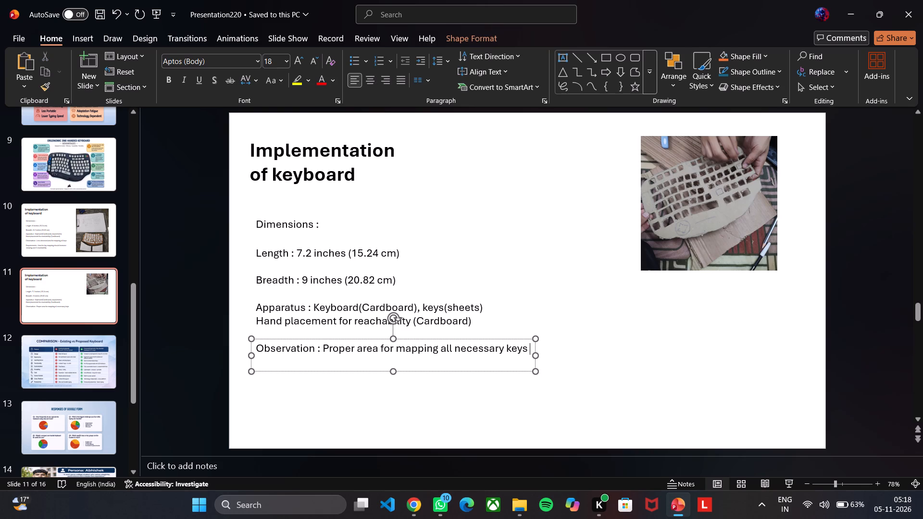
pyautogui.press('Return')
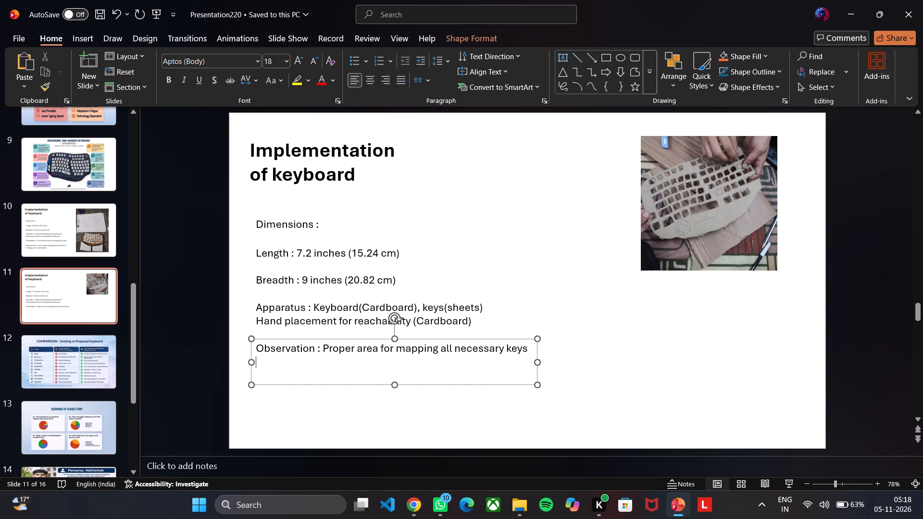
pyautogui.write('also')
pyautogui.press('space')
pyautogui.write('pro')
pyautogui.write('vide')
pyautogui.press('space')
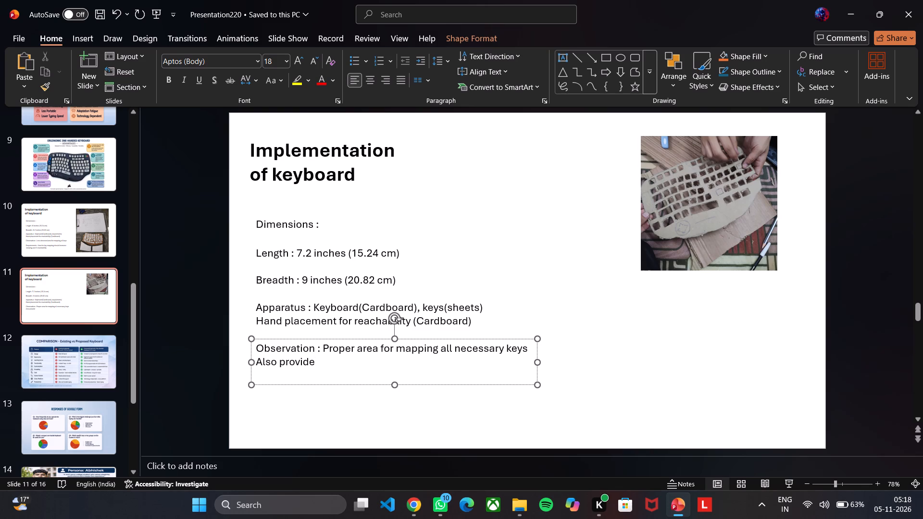
pyautogui.write('good reachibility')
pyautogui.press('space')
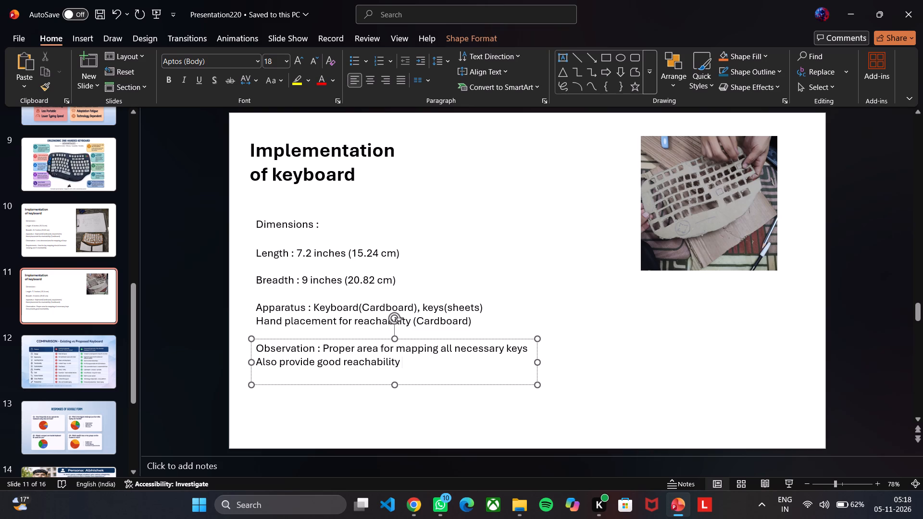
pyautogui.write('for us')
pyautogui.write('er')
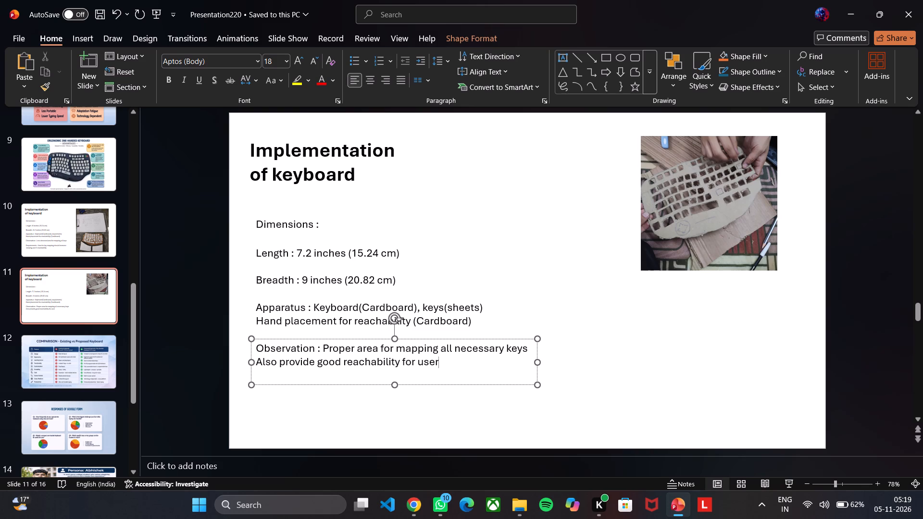
# End slide 11's first Observation line with a period and extend the second line with "to perform typing".
pyautogui.click(529, 348)
pyautogui.press('.')
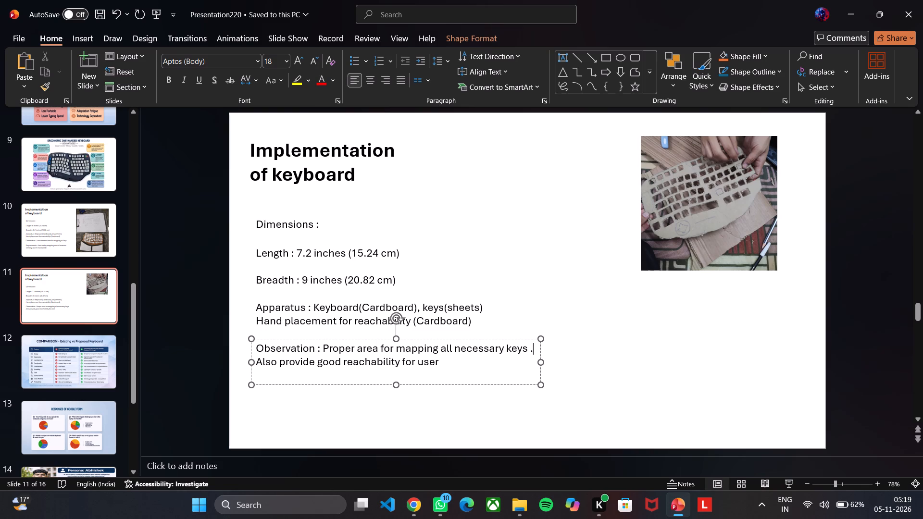
pyautogui.click(452, 367)
pyautogui.press('space')
pyautogui.write('to')
pyautogui.press('space')
pyautogui.write('perform')
pyautogui.press('space')
pyautogui.write('typing')
pyautogui.click(498, 439)
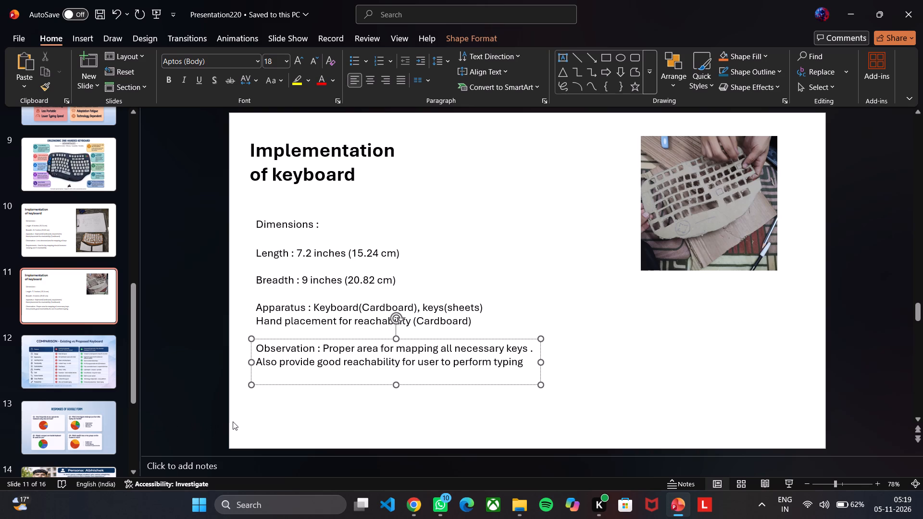
# Extend the keys material in slide 11's Apparatus text to read "keys(sheets+Cardboard)".
pyautogui.click(481, 307)
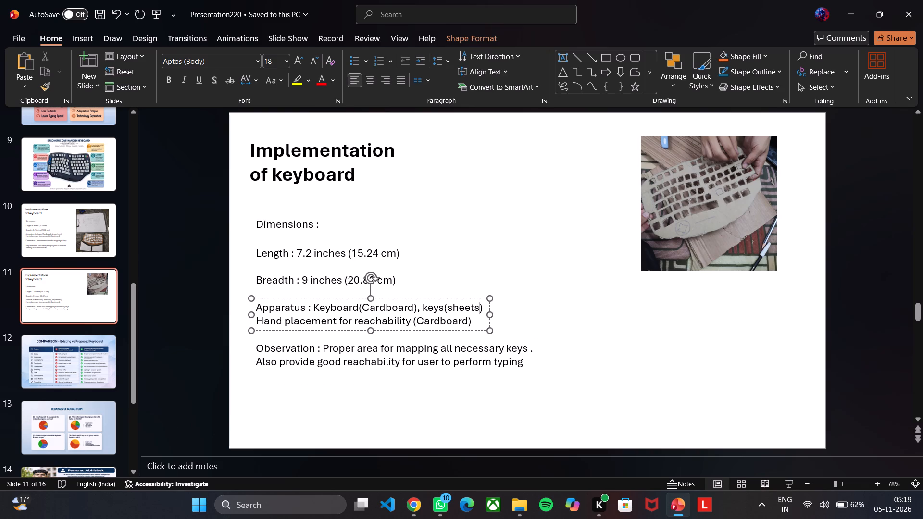
pyautogui.hotkey('shift', '+')
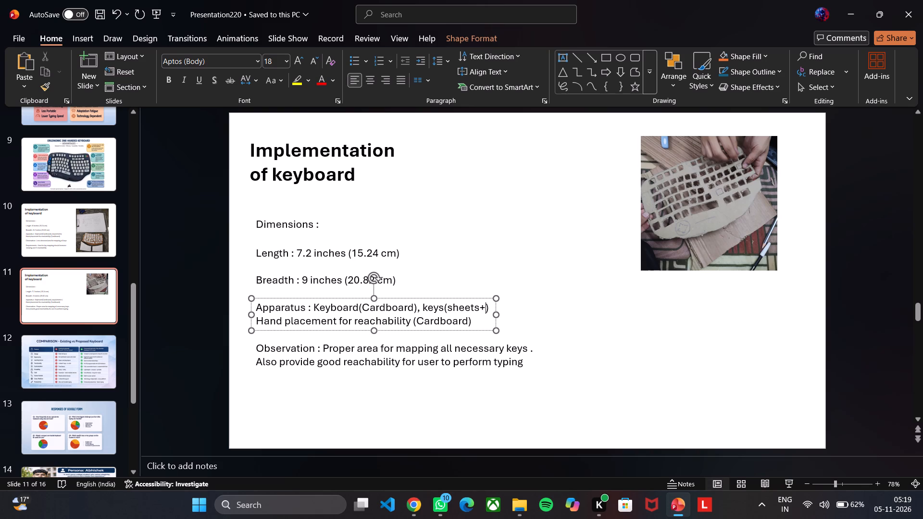
pyautogui.press('c')
pyautogui.press('BackSpace')
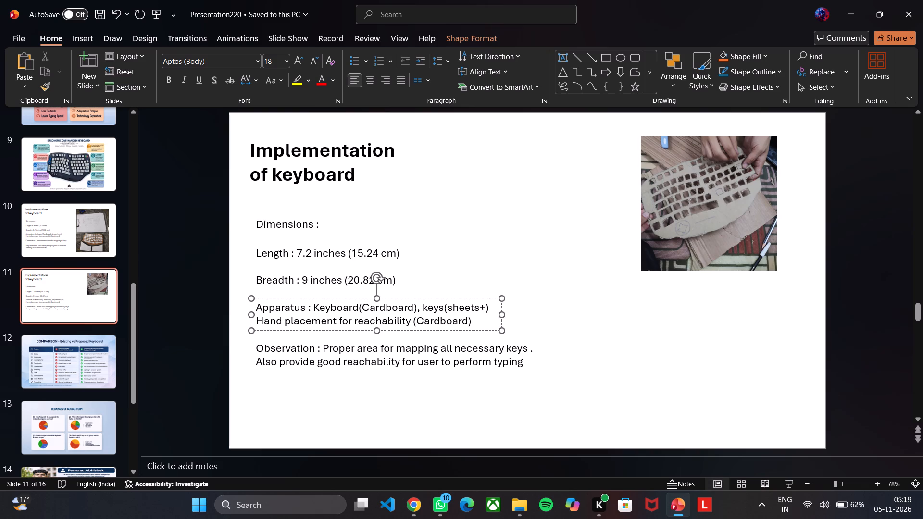
pyautogui.hotkey('shift', 'c')
pyautogui.write('ardboa')
pyautogui.write('rd')
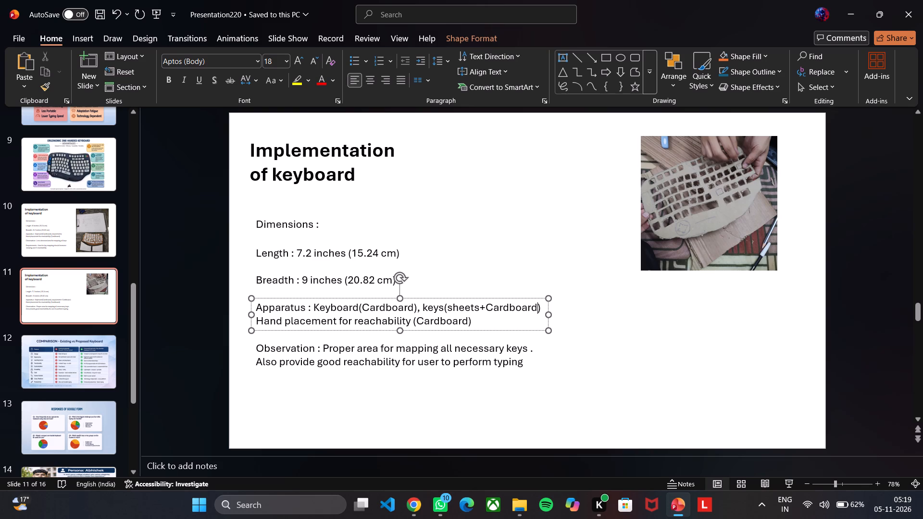
pyautogui.click(537, 326)
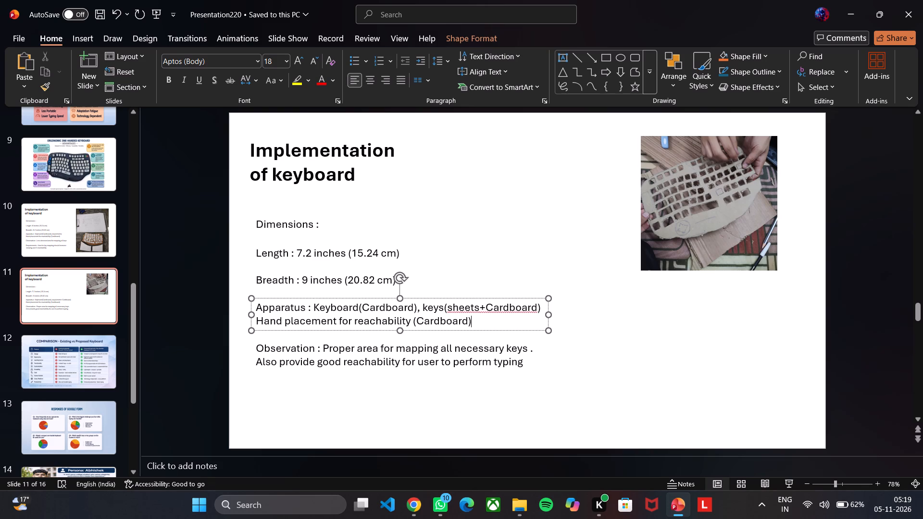
pyautogui.click(565, 376)
# Compare the two "Implementation of keyboard" slides, 10 and 11, checking their dimensions, apparatus and observation text.
pyautogui.click(103, 245)
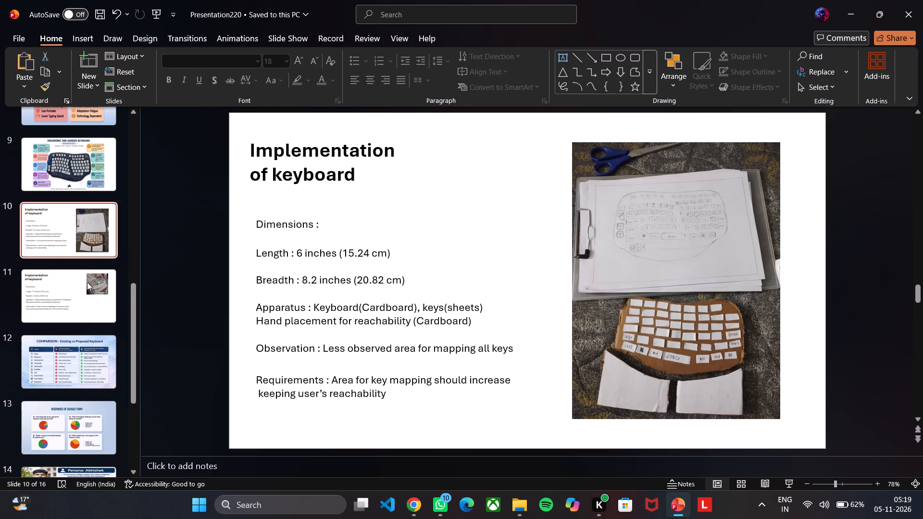
pyautogui.click(87, 282)
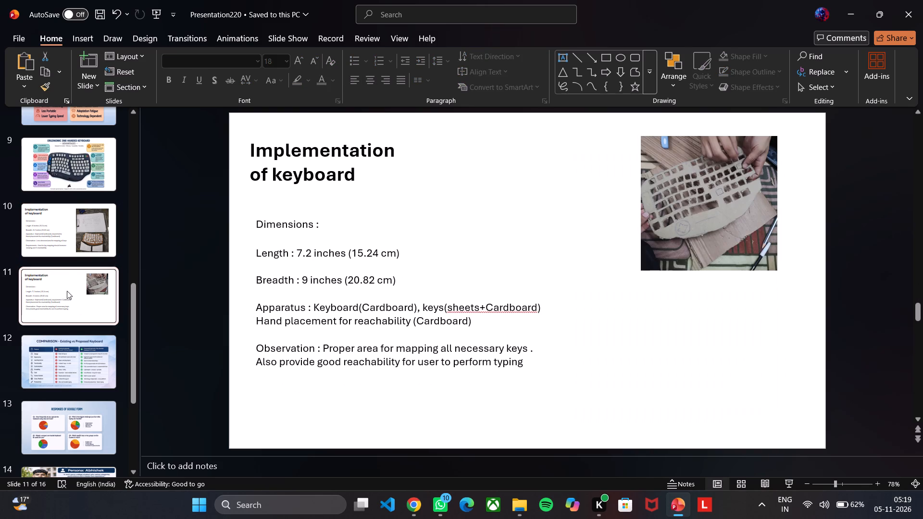
pyautogui.click(59, 213)
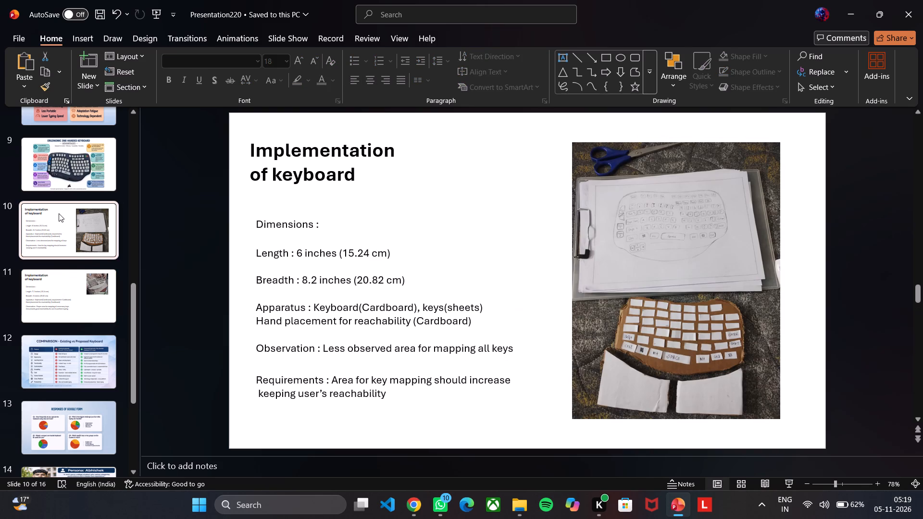
pyautogui.hscroll(1, 687, 352)
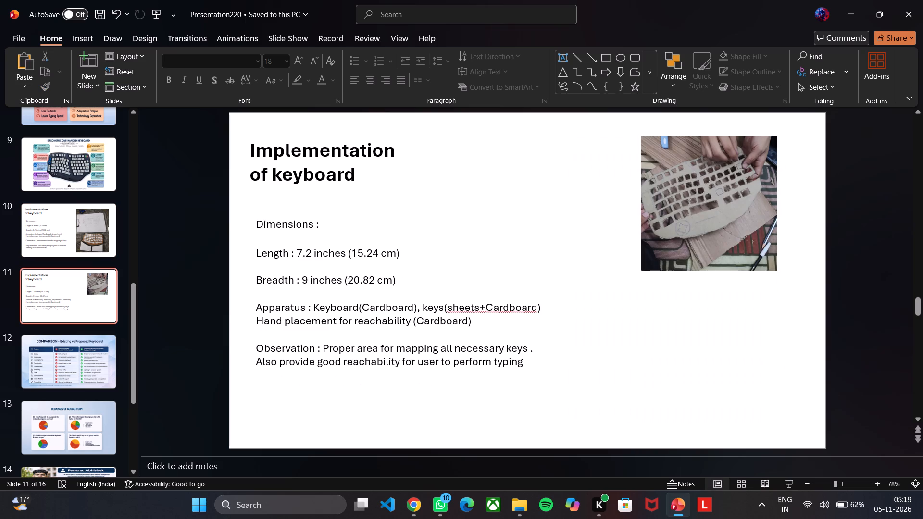
pyautogui.hscroll(1, 687, 352)
pyautogui.hscroll(3, 464, 293)
# Examine slide 10's photo of the keyboard layout sketch and cardboard prototype up close, alongside its dimensions and apparatus text.
pyautogui.press('Left')
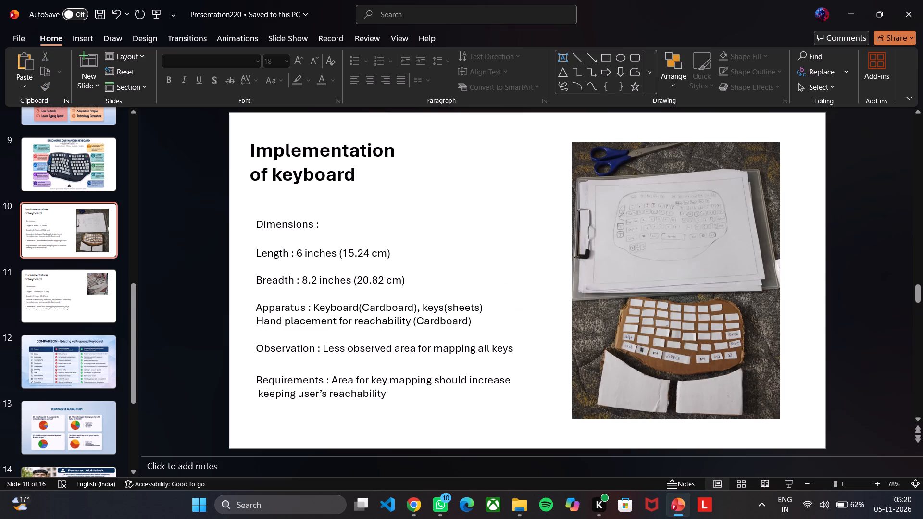
pyautogui.keyDown('ctrl'); pyautogui.scroll(6, 597, 295); pyautogui.keyUp('ctrl')
pyautogui.click(654, 291)
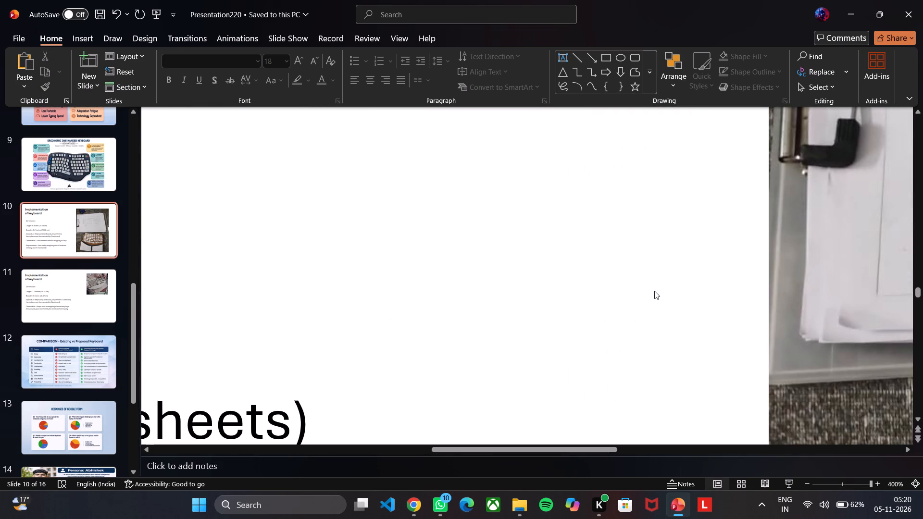
pyautogui.keyDown('ctrl'); pyautogui.scroll(-3, 662, 286); pyautogui.keyUp('ctrl')
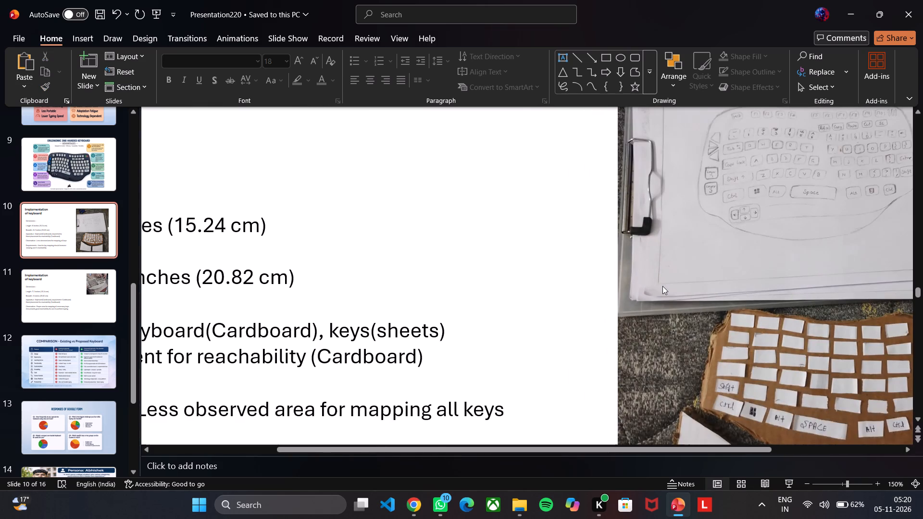
pyautogui.hscroll(-6, 662, 286)
pyautogui.scroll(-1, 662, 286)
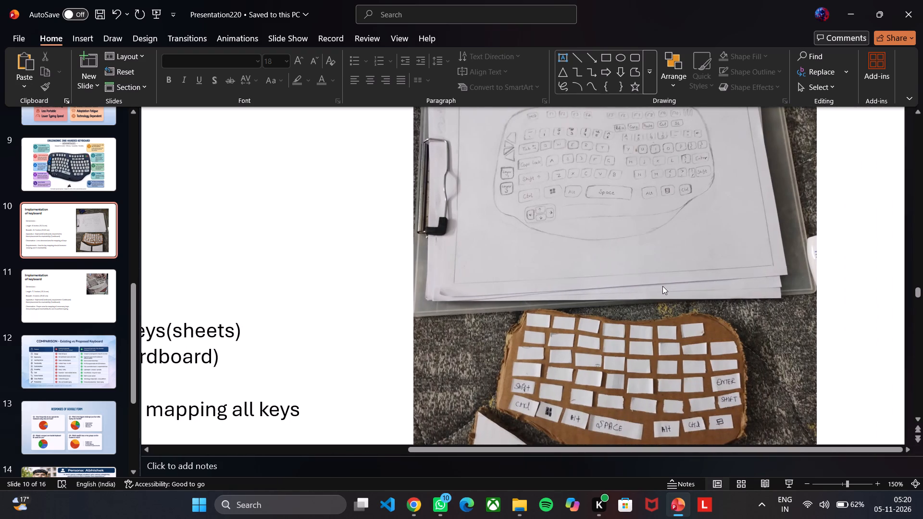
pyautogui.scroll(-1, 662, 286)
pyautogui.keyDown('ctrl'); pyautogui.scroll(-3, 662, 286); pyautogui.keyUp('ctrl')
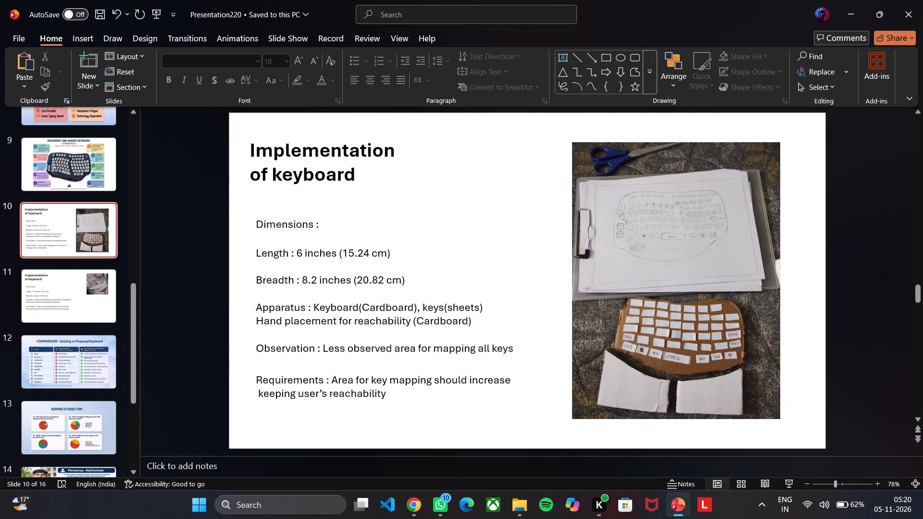
pyautogui.keyDown('ctrl'); pyautogui.scroll(2, 662, 286); pyautogui.keyUp('ctrl')
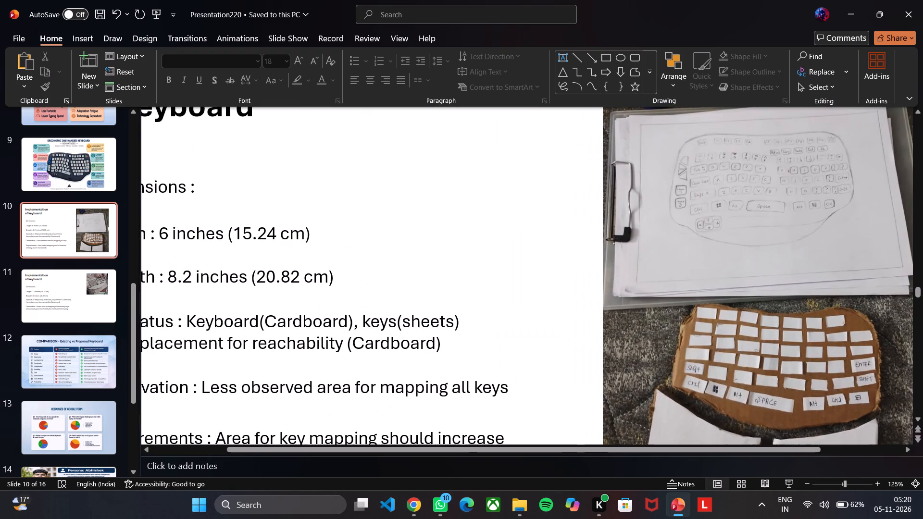
pyautogui.keyDown('ctrl'); pyautogui.scroll(-3, 662, 286); pyautogui.keyUp('ctrl')
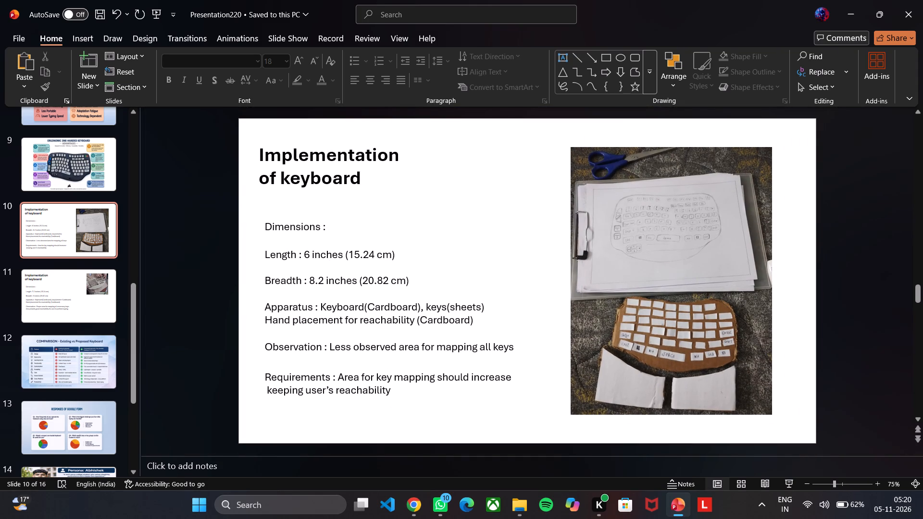
# Save the presentation as a new PowerPoint file named "Presentation220.1" in the Downloads folder.
pyautogui.hotkey('ctrl', 'shift', 's')
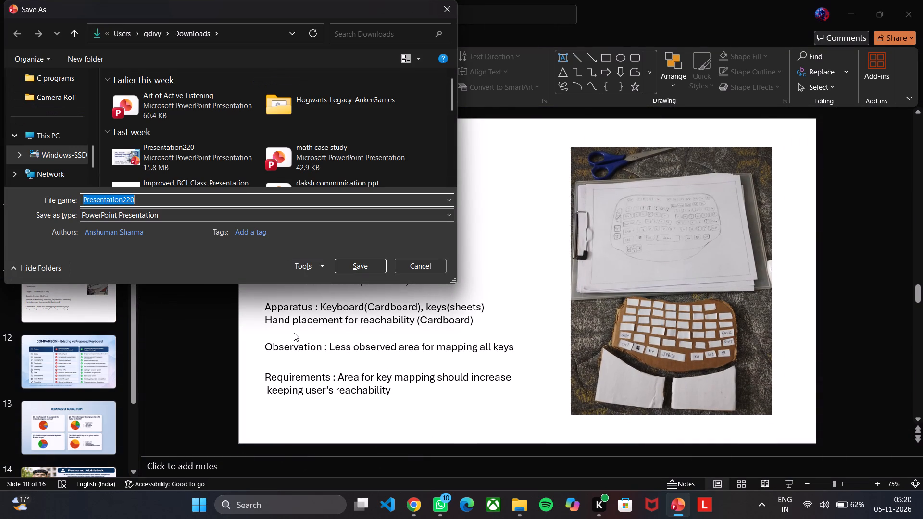
pyautogui.click(169, 198)
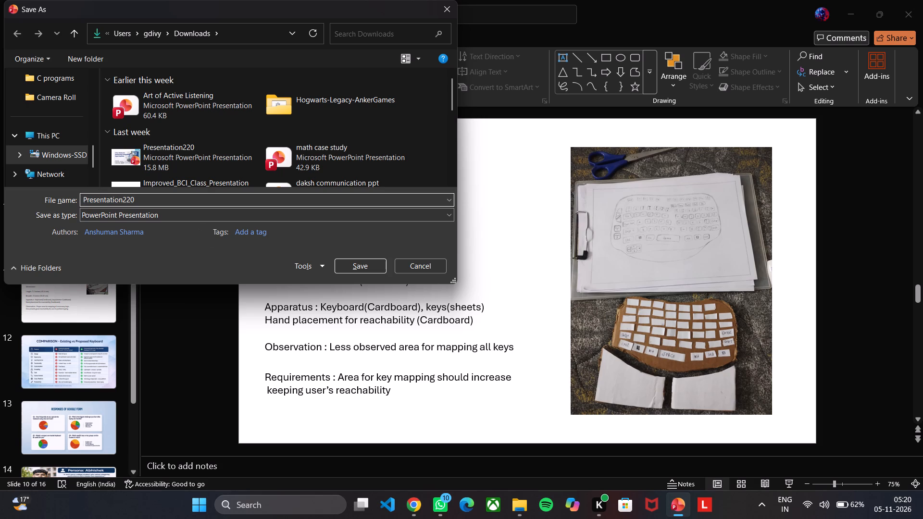
pyautogui.press('.')
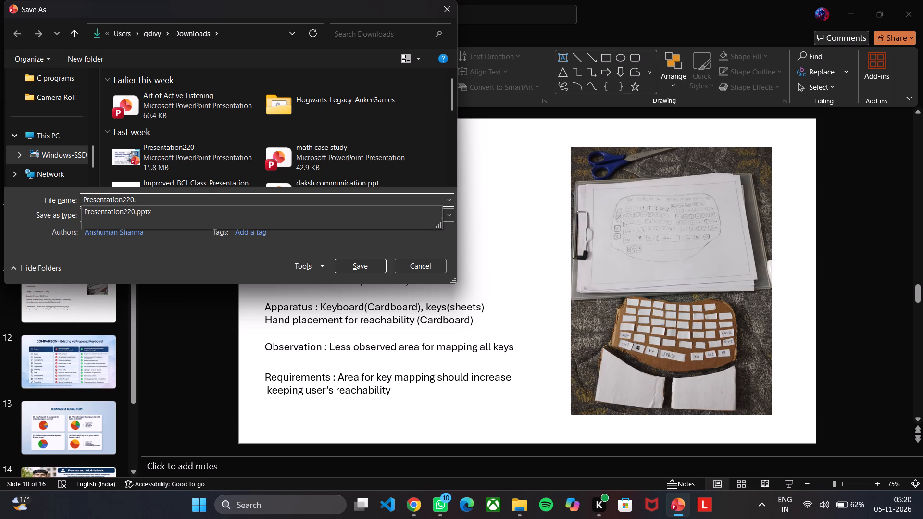
pyautogui.press('1')
pyautogui.press('Return')
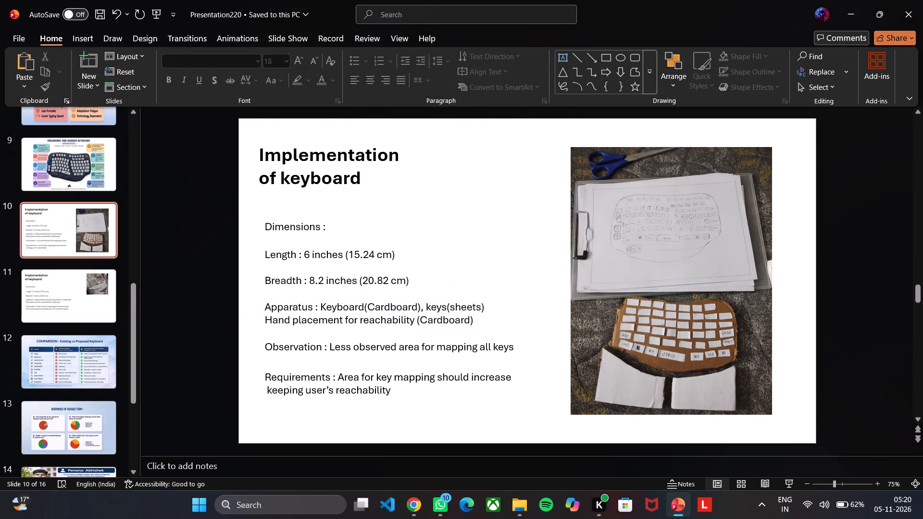
# Close the saved Presentation220.1 window.
pyautogui.click(917, 0)
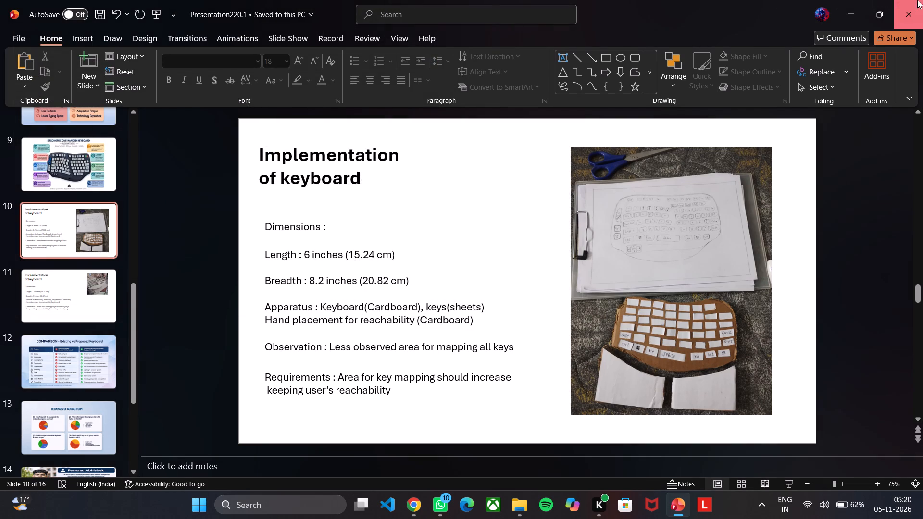
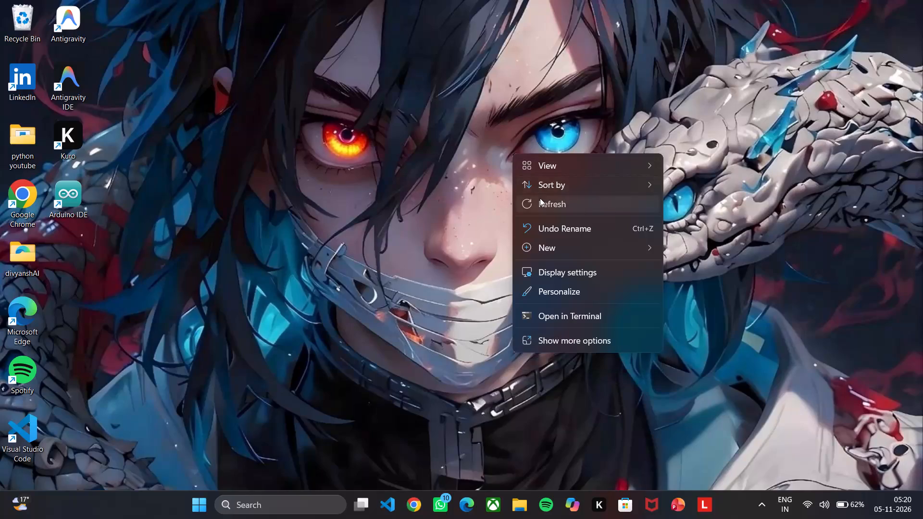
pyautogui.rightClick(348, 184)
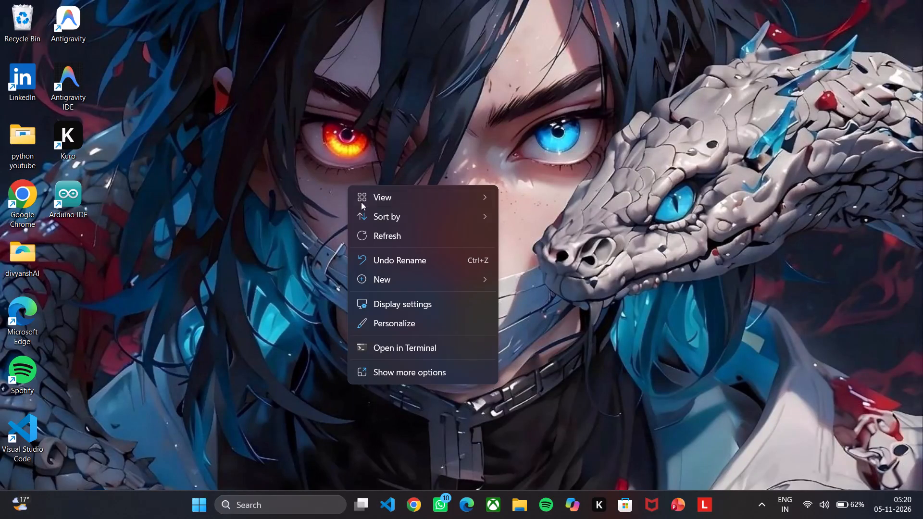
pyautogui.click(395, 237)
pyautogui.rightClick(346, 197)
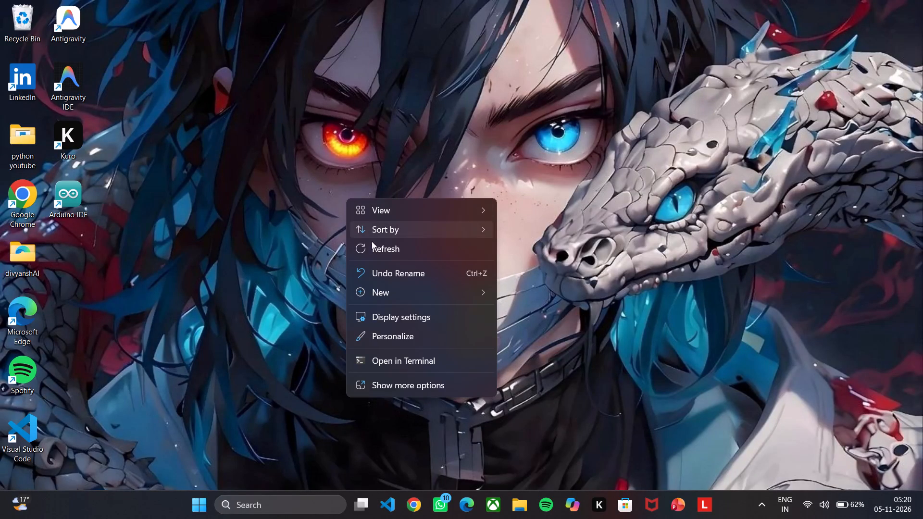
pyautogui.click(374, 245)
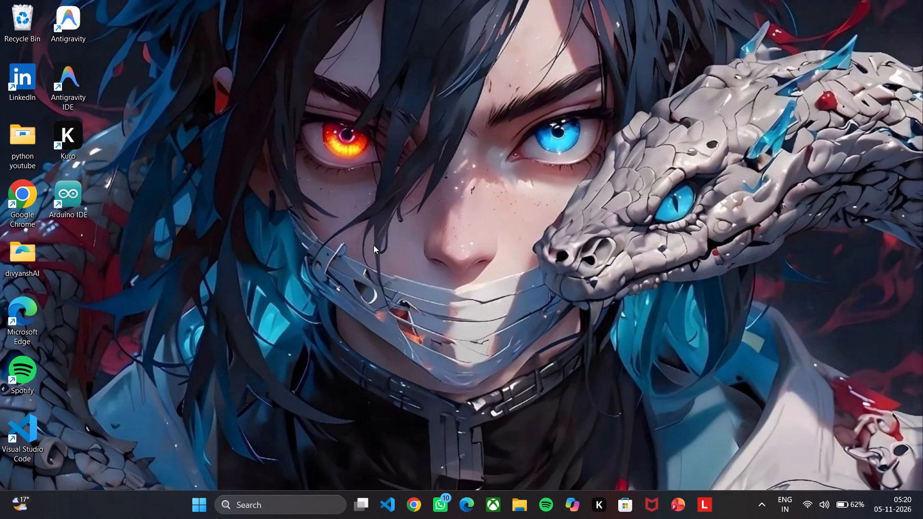
# Open the Shut Down Windows dialog from the desktop.
pyautogui.hotkey('alt', 'F5')
pyautogui.hotkey('alt', 'F4')
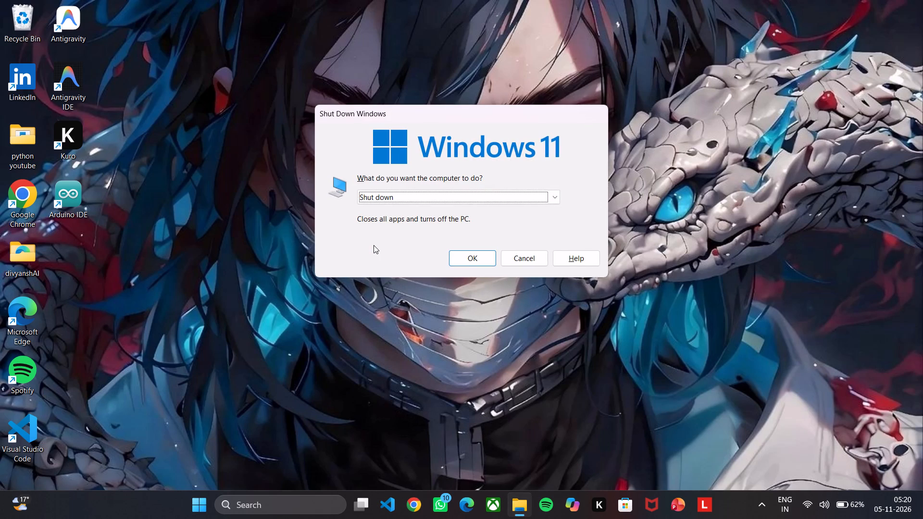